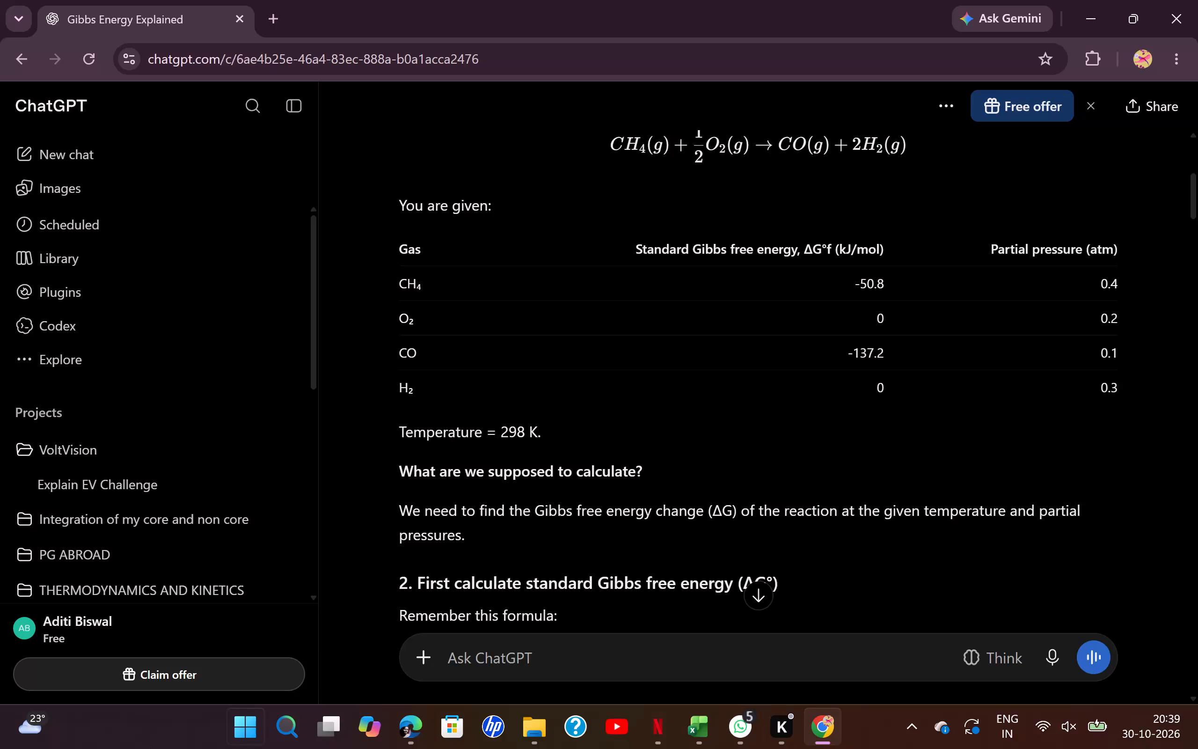
Open the Techfest page techfest.org/competitions/ev-infra in a new browser tab and bring up its Round 1 submission form.
click(269, 30)
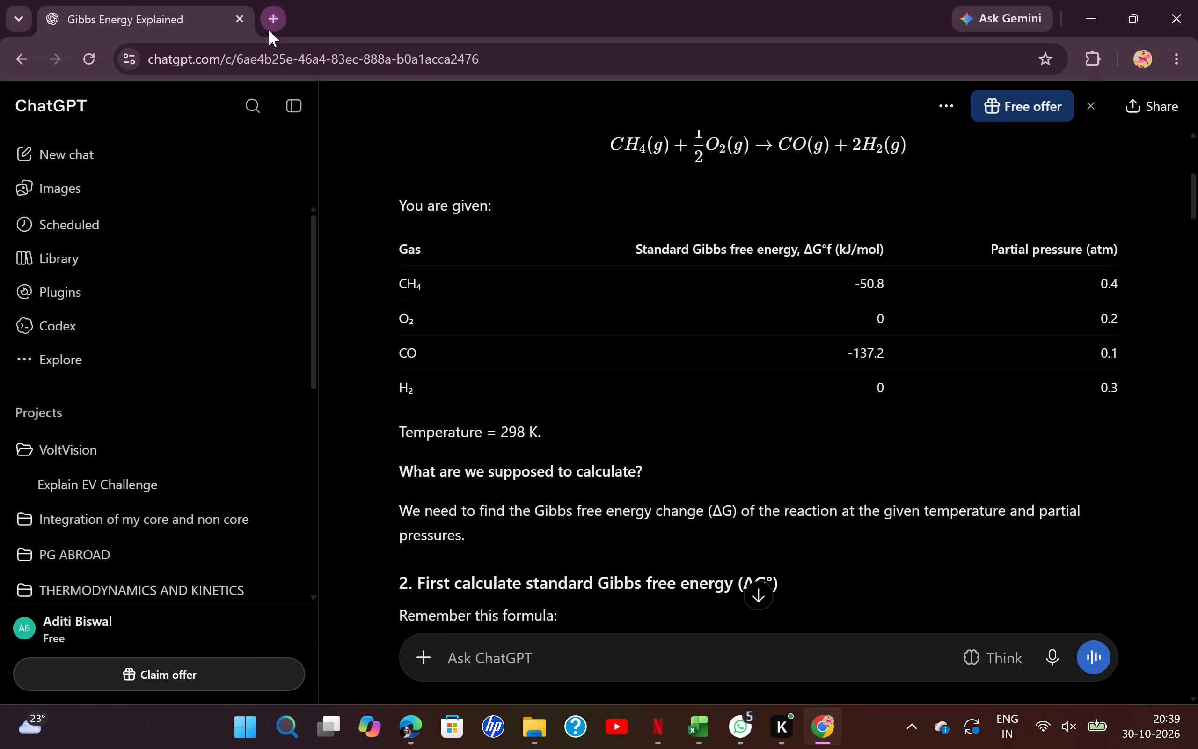
text(te)
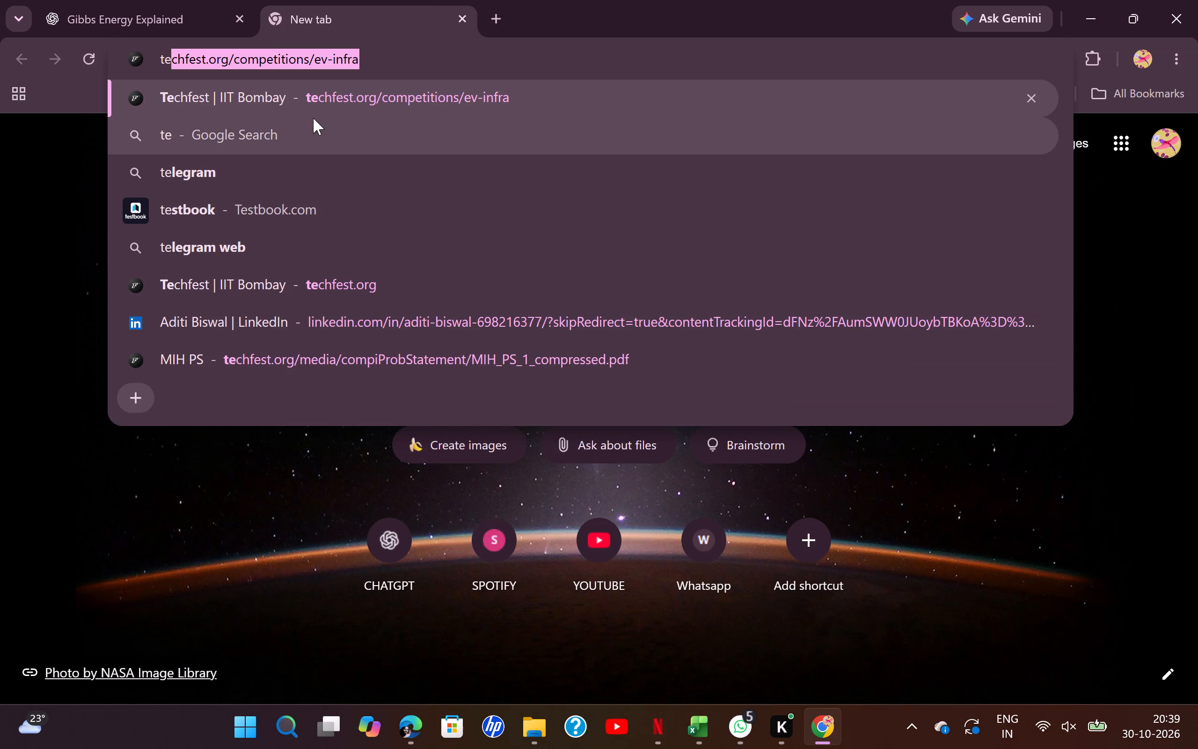
key(Return)
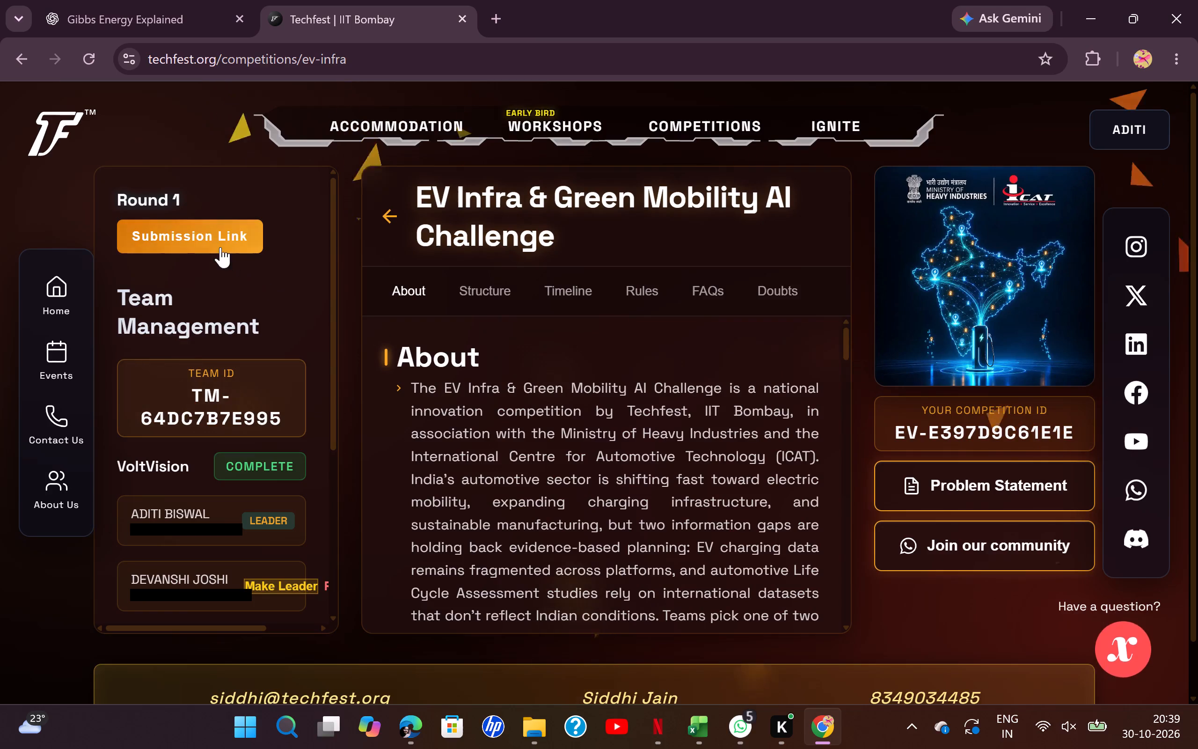
click(221, 242)
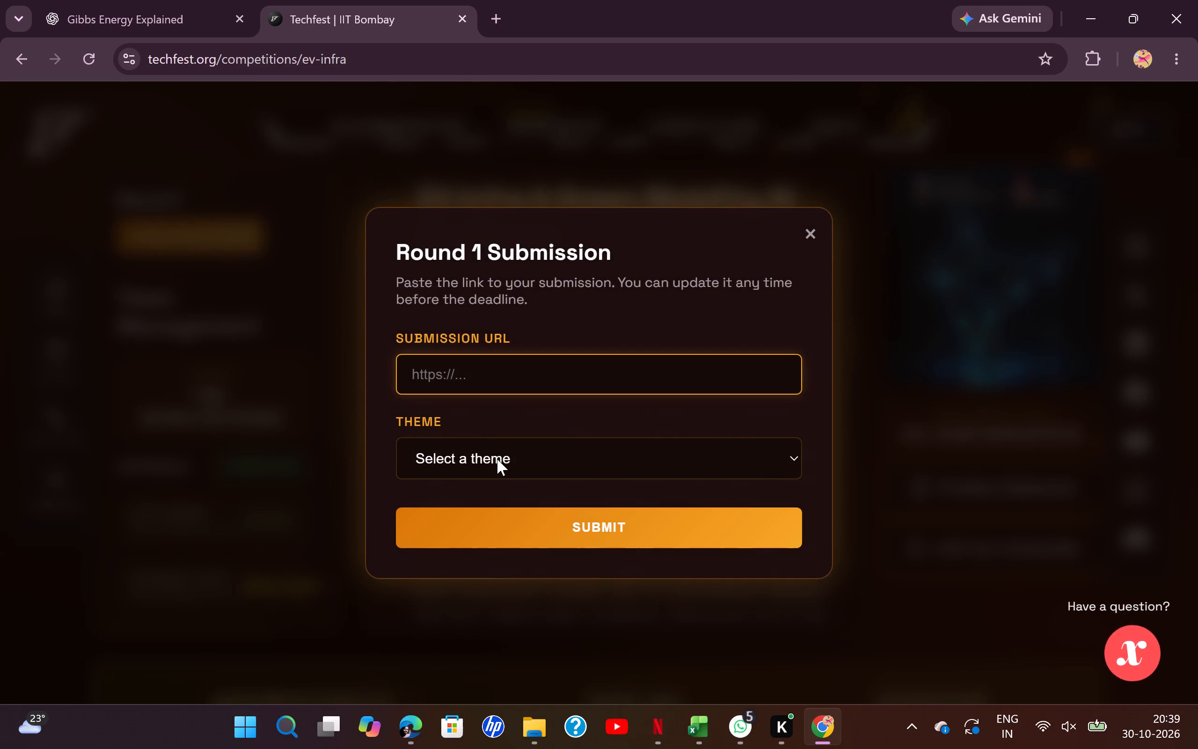
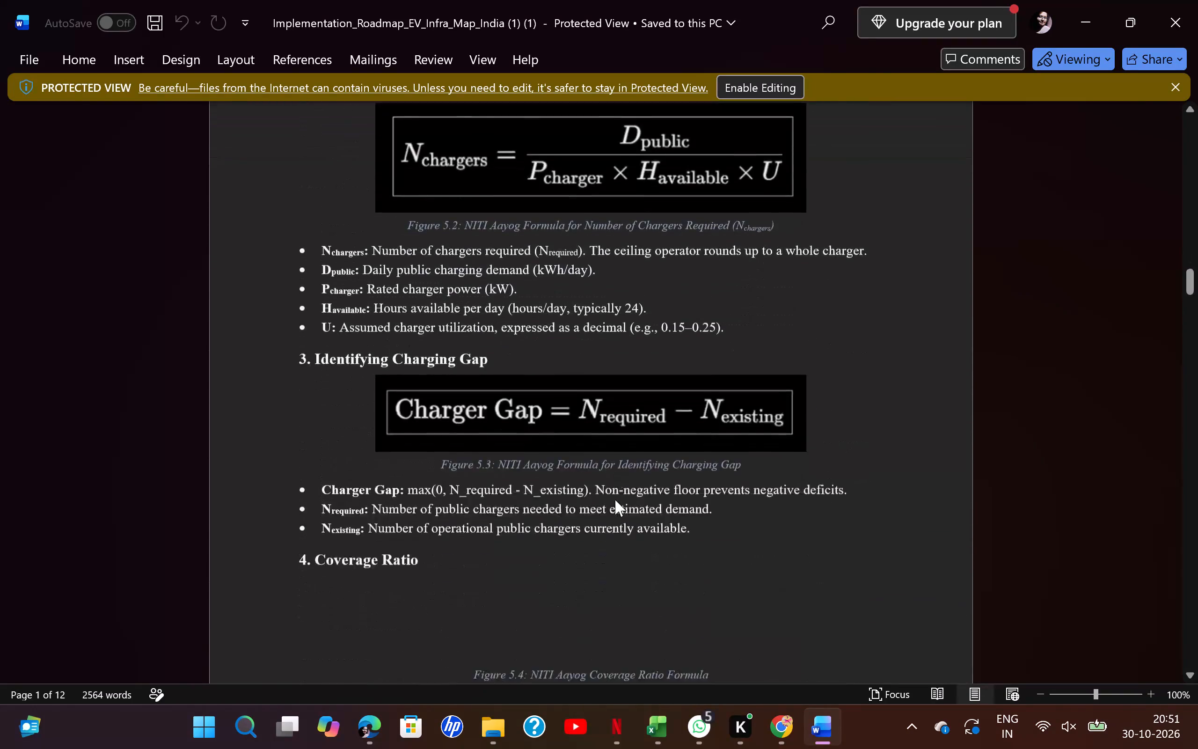
Switch to the EV Infra Map India roadmap in Word and review section 5's charging demand, charger count, gap and coverage formulas.
scroll(615, 499, down, 14)
scroll(615, 499, up, 12)
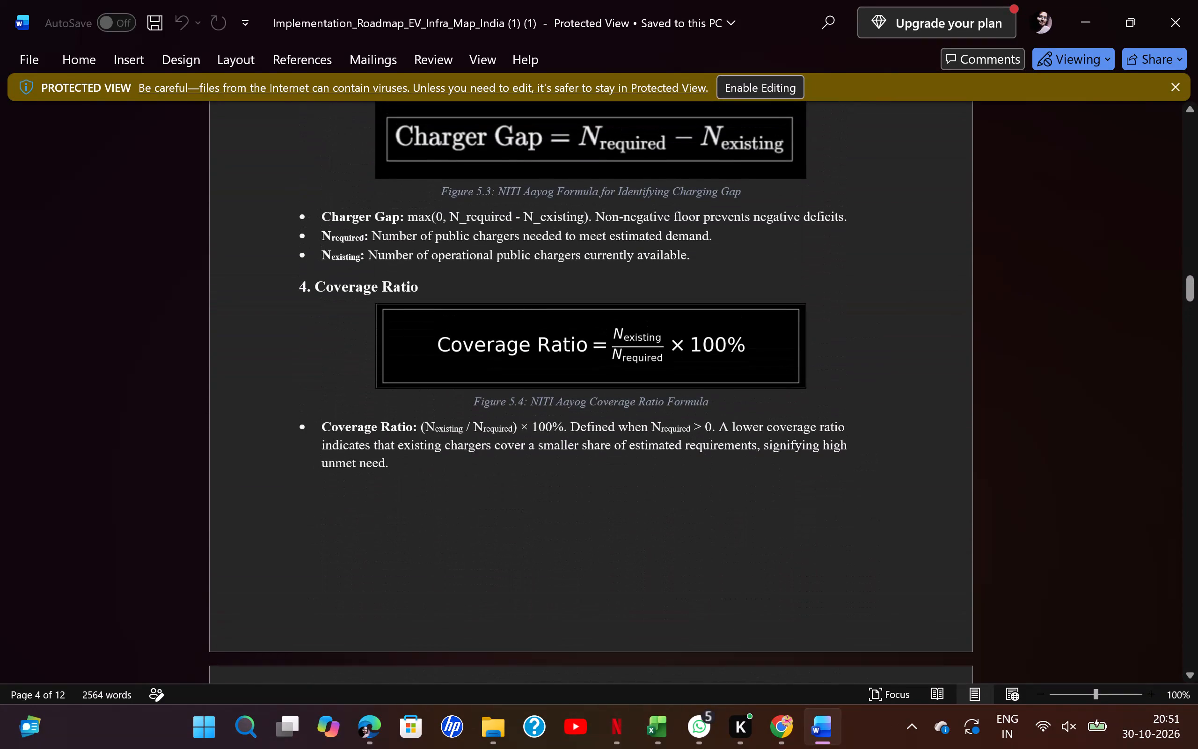
scroll(615, 499, up, 12)
scroll(615, 499, up, 10)
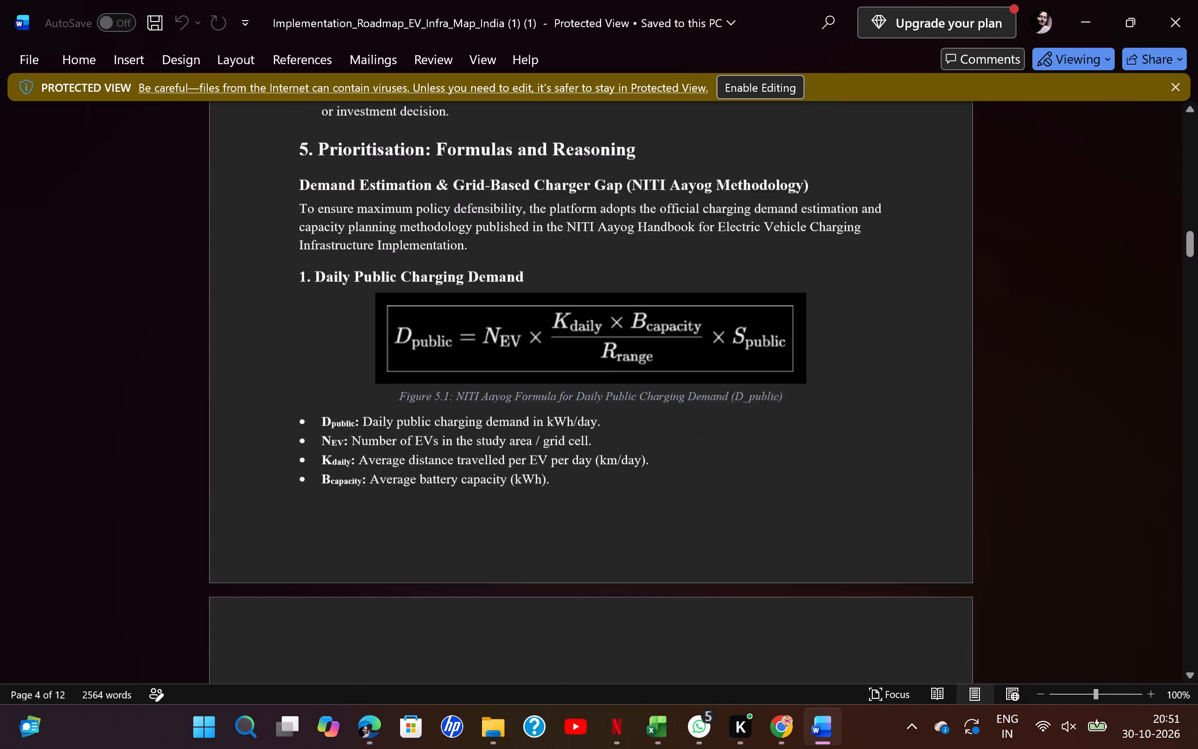
scroll(615, 499, up, 5)
scroll(615, 499, down, 5)
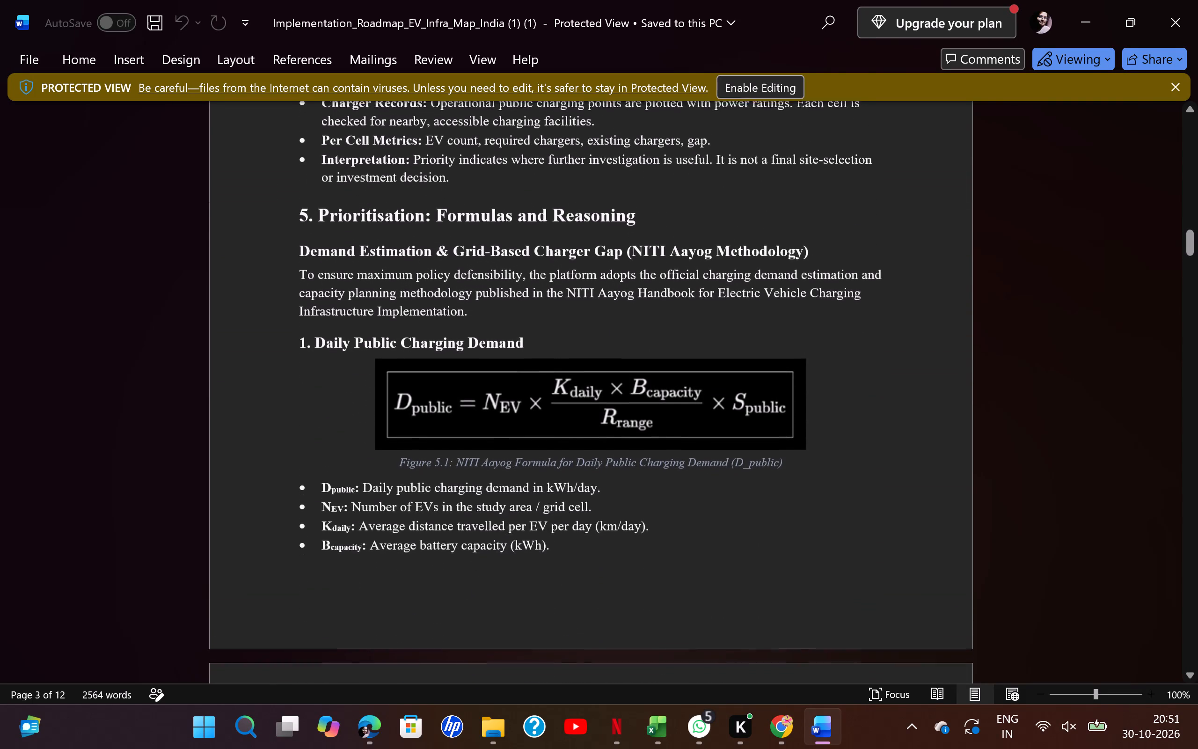
scroll(811, 477, up, 10)
scroll(813, 492, down, 10)
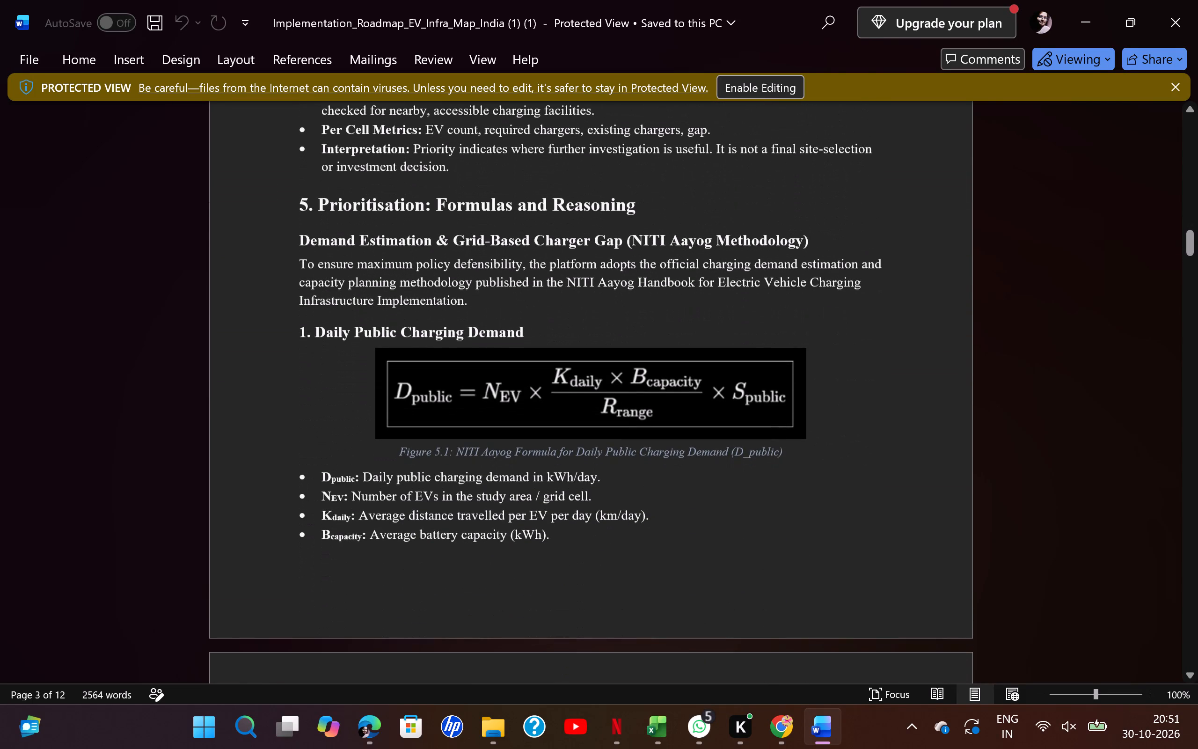
Try to delete the Figure 5.1 caption, and enable editing for the protected roadmap document.
drag(805, 462, 369, 462)
key(BackSpace)
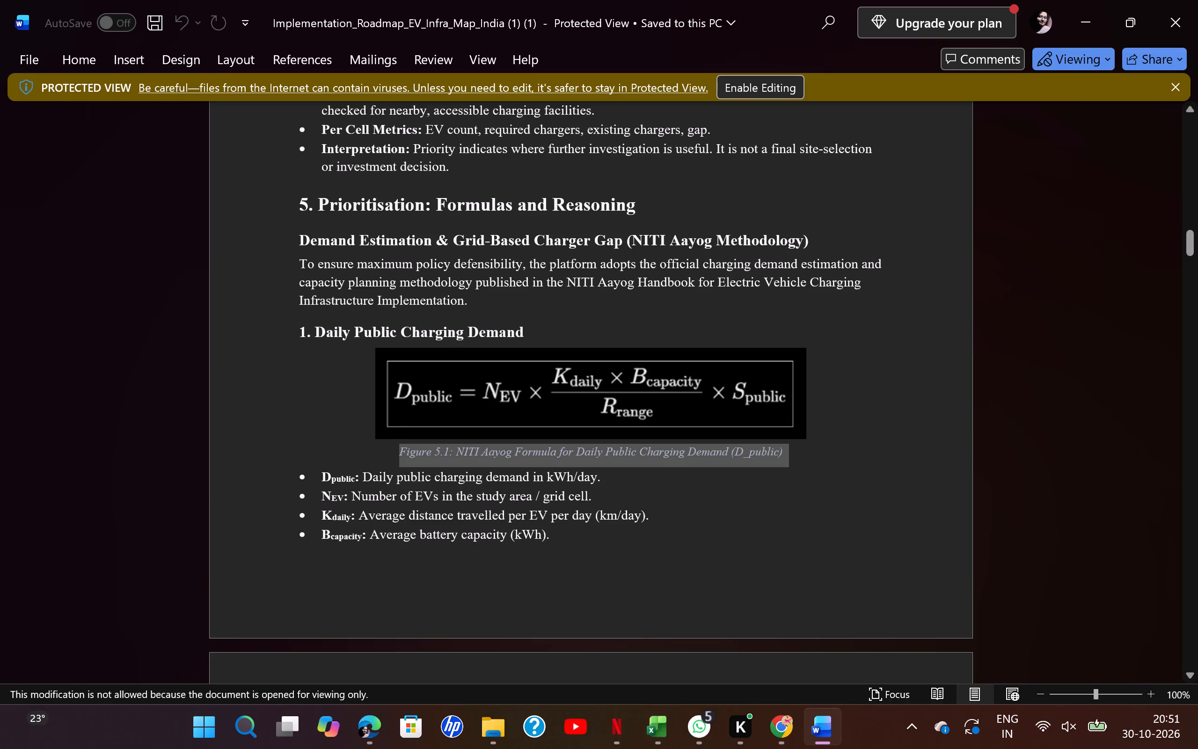
click(732, 88)
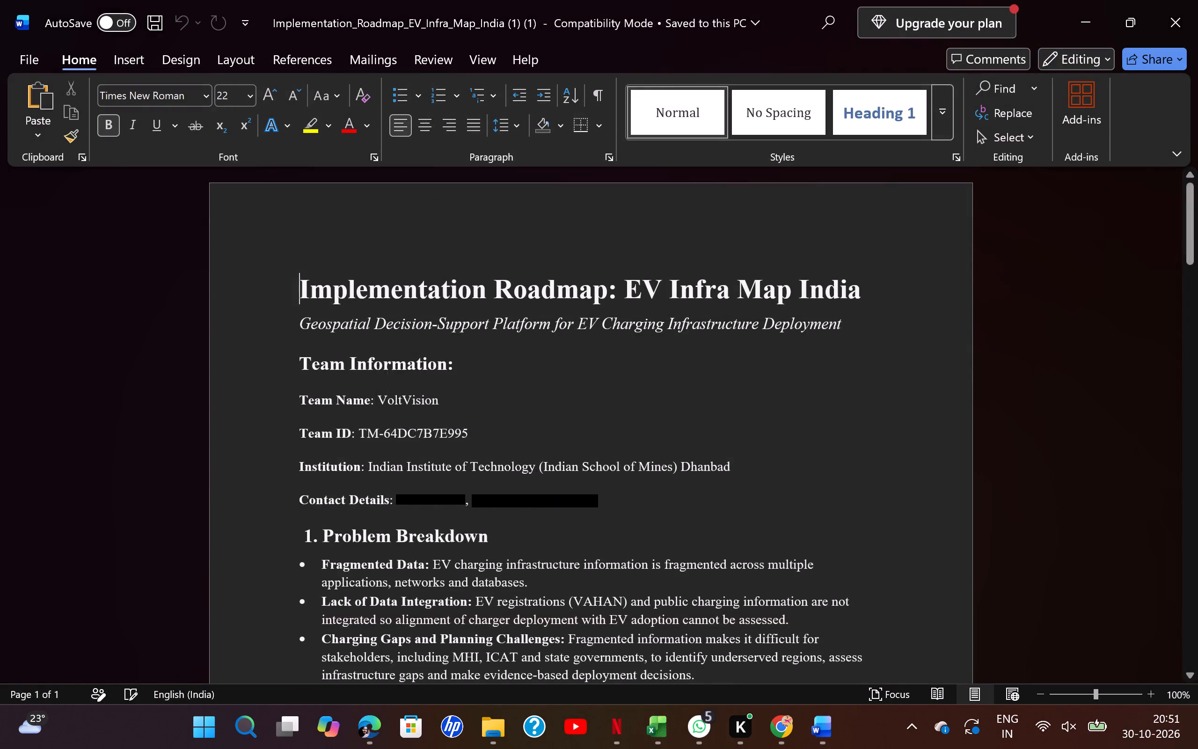
Delete the Figure 5.1 caption below the Daily Public Charging Demand formula in section 5.
scroll(752, 489, down, 20)
scroll(752, 489, down, 9)
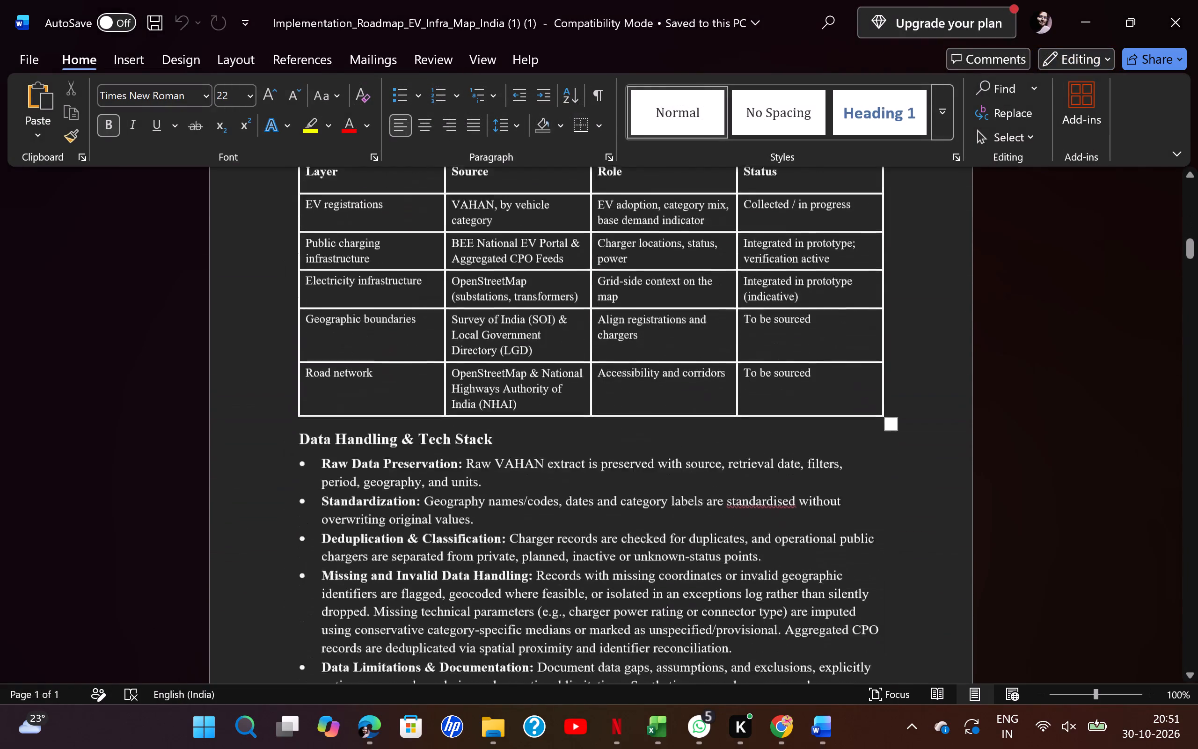
scroll(757, 492, down, 20)
scroll(757, 492, down, 3)
scroll(755, 498, up, 4)
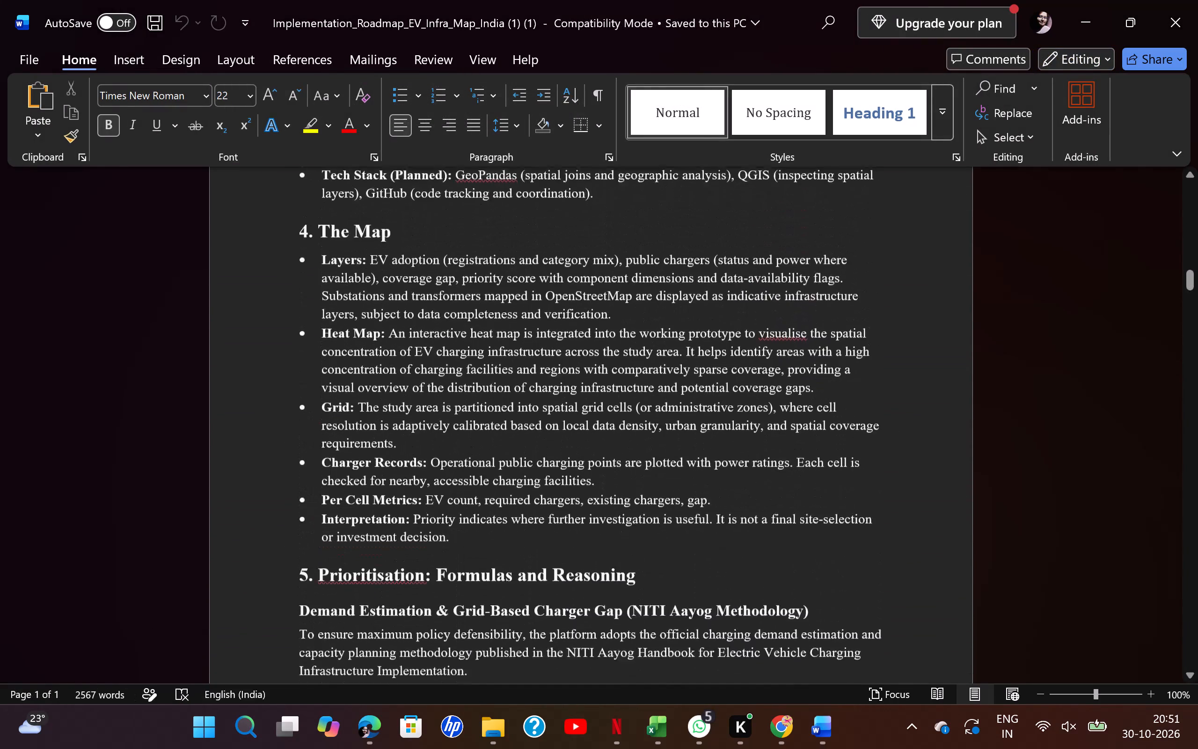
scroll(755, 498, down, 15)
scroll(755, 498, up, 5)
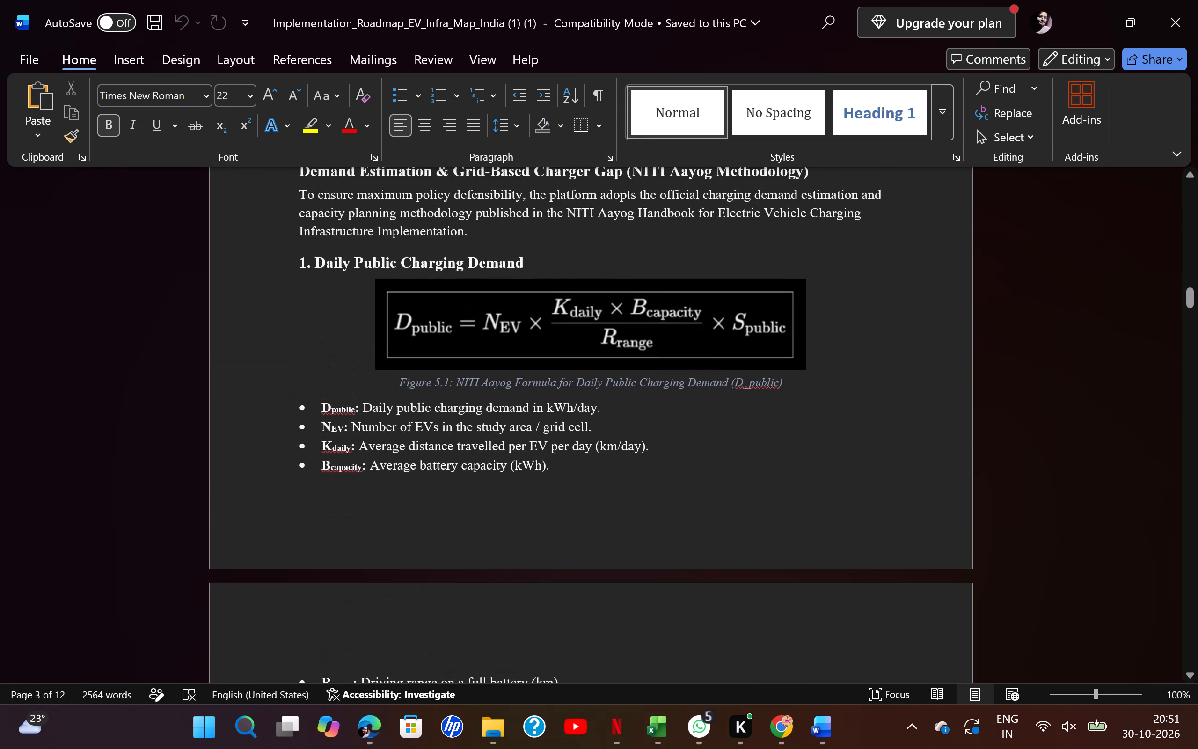
drag(818, 392, 367, 373)
click(651, 400)
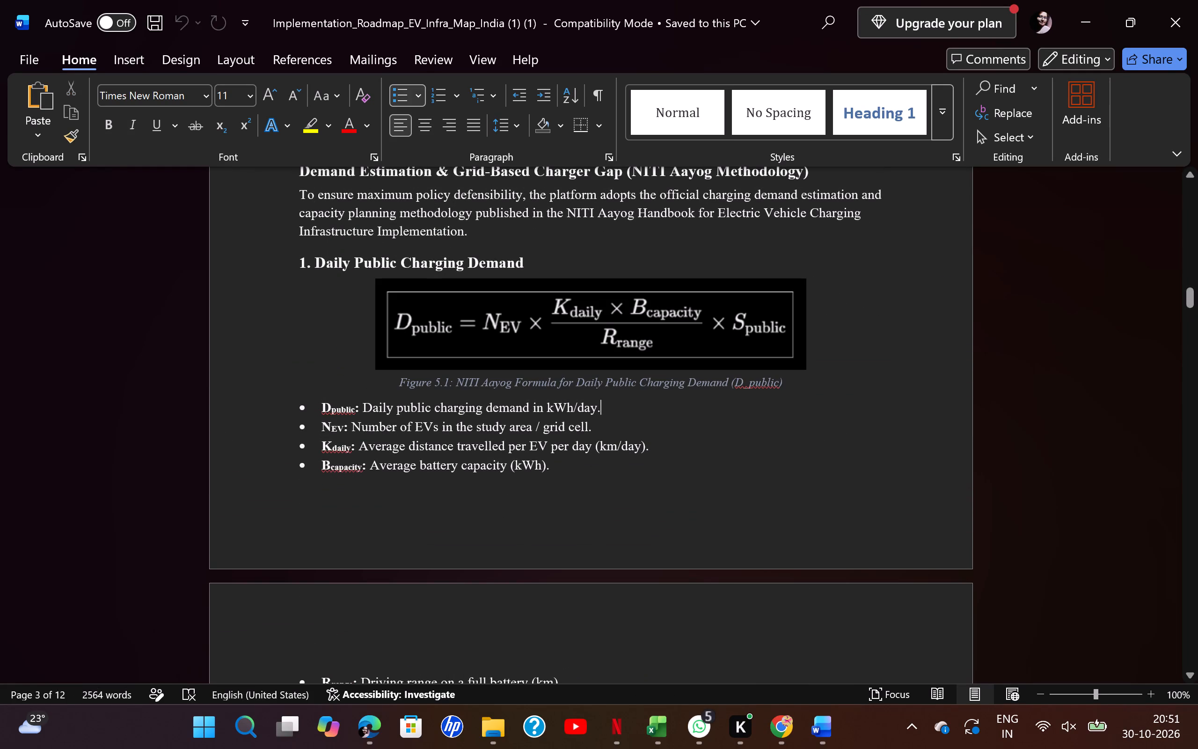
drag(816, 382, 412, 382)
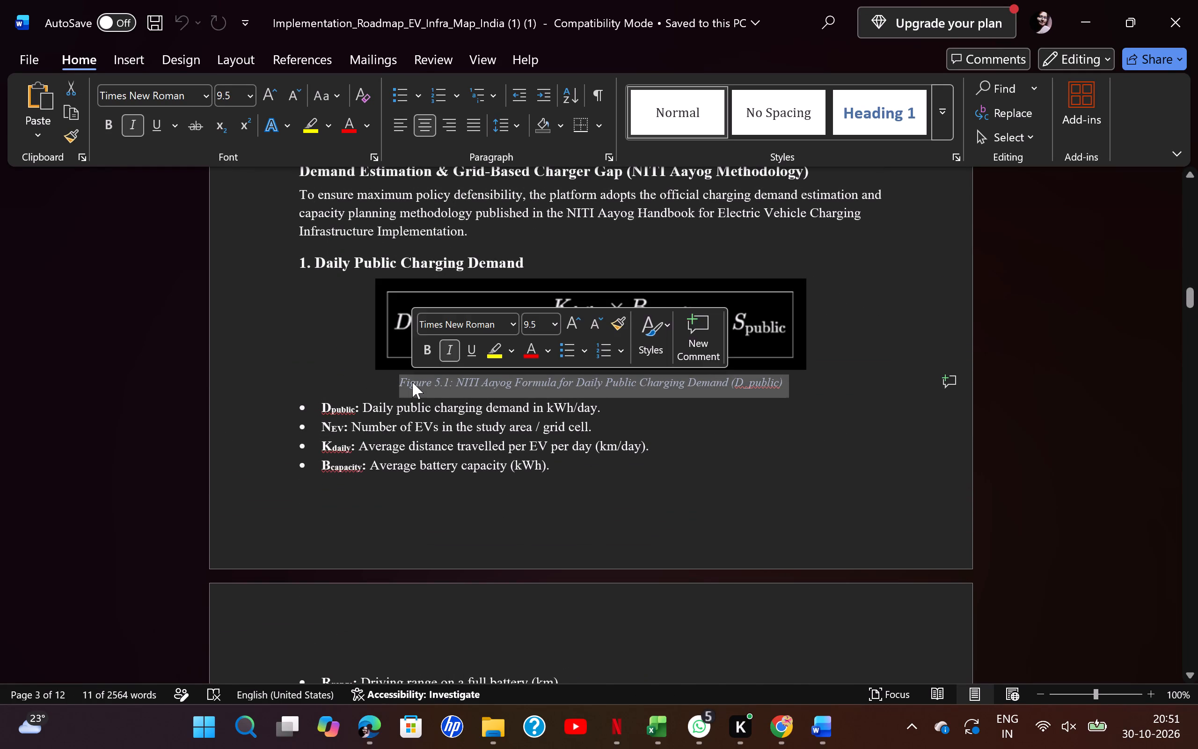
key(BackSpace)
Delete the Figure 5.2, 5.3 and 5.4 captions below the chargers-required, charging-gap and coverage-ratio formulas.
scroll(445, 420, down, 7)
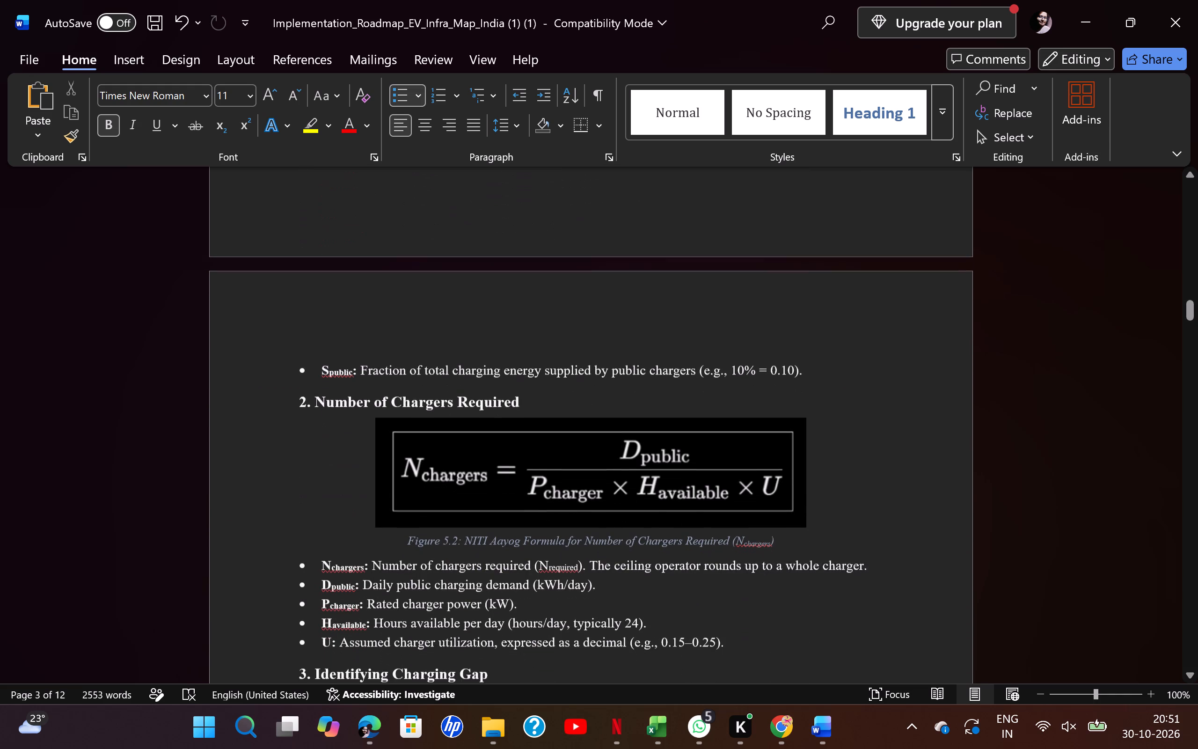
drag(795, 538, 411, 540)
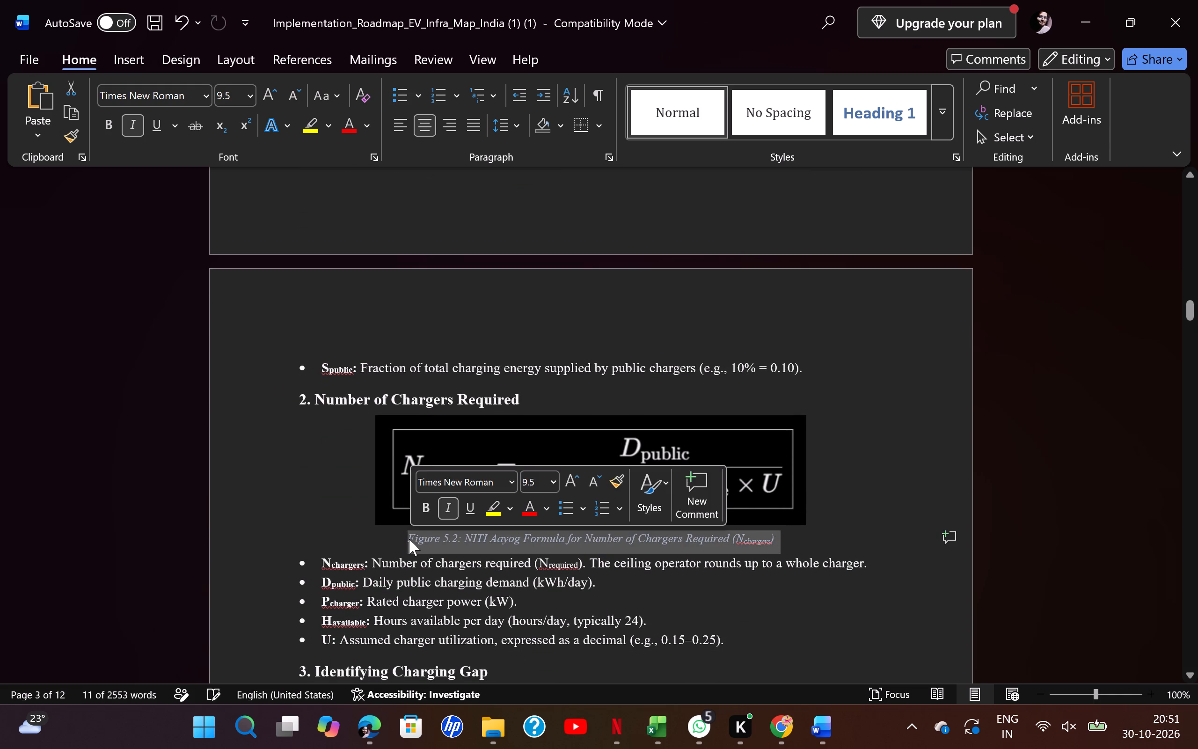
key(BackSpace)
scroll(409, 539, down, 7)
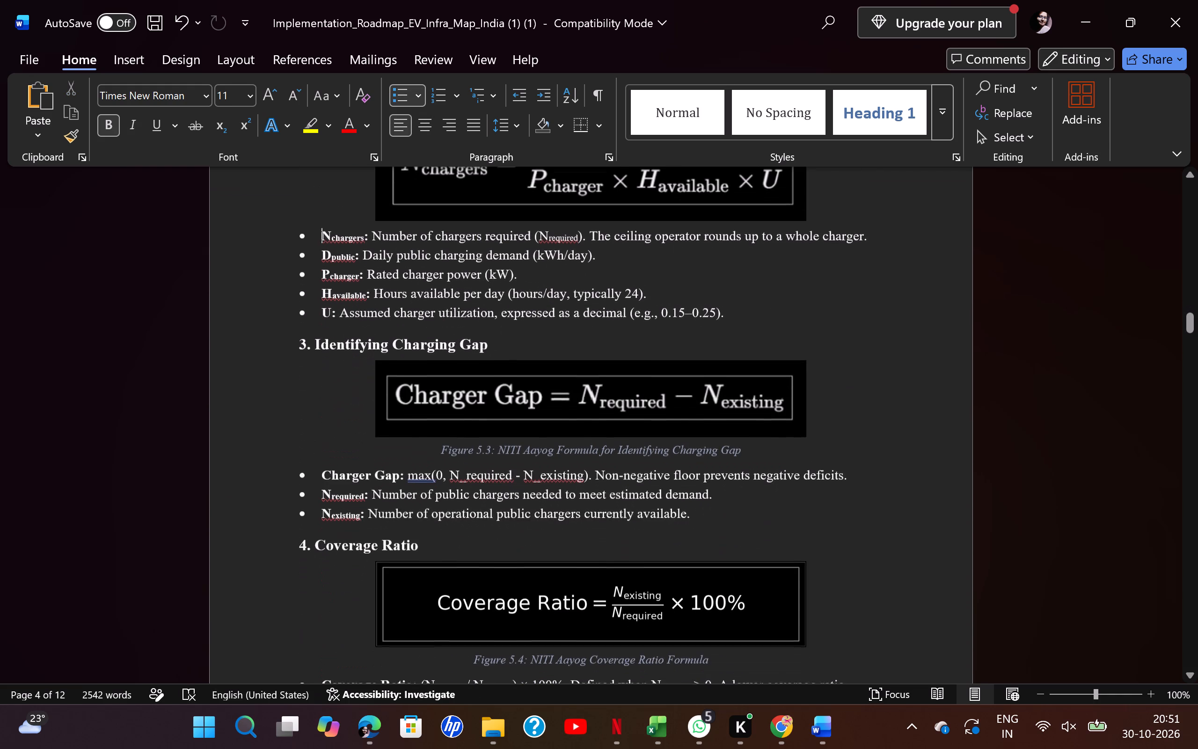
drag(755, 442, 447, 439)
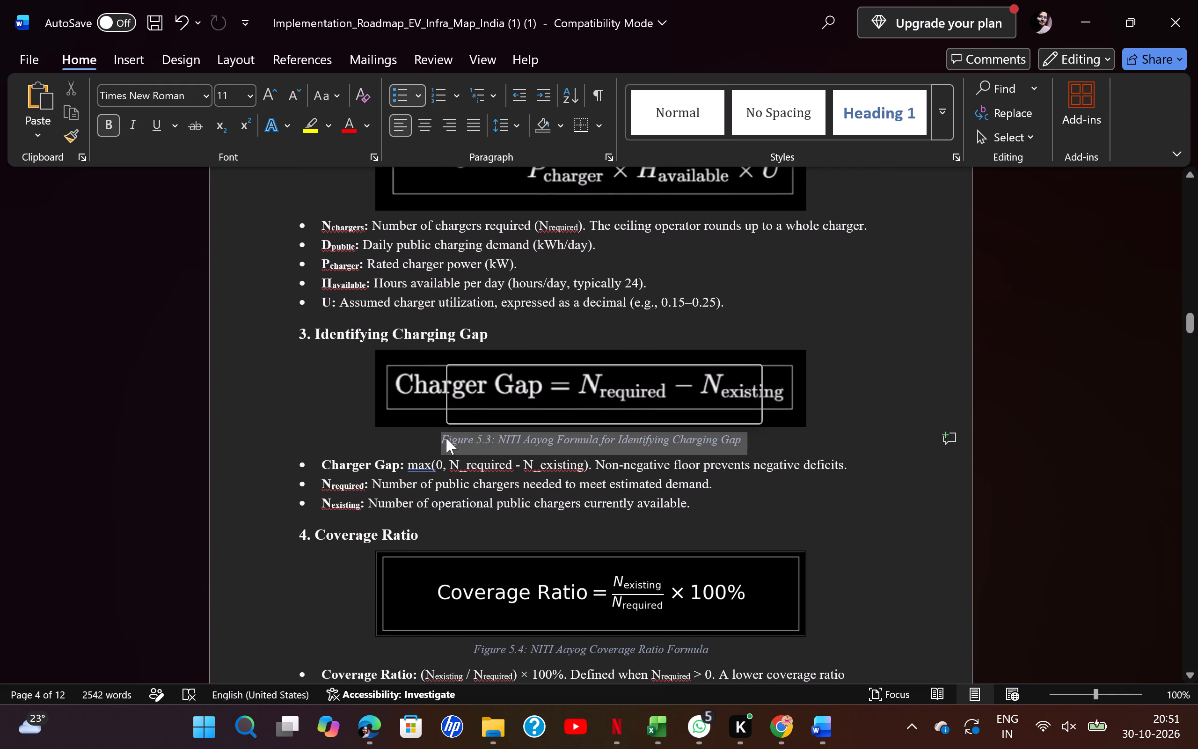
key(BackSpace)
scroll(531, 460, down, 4)
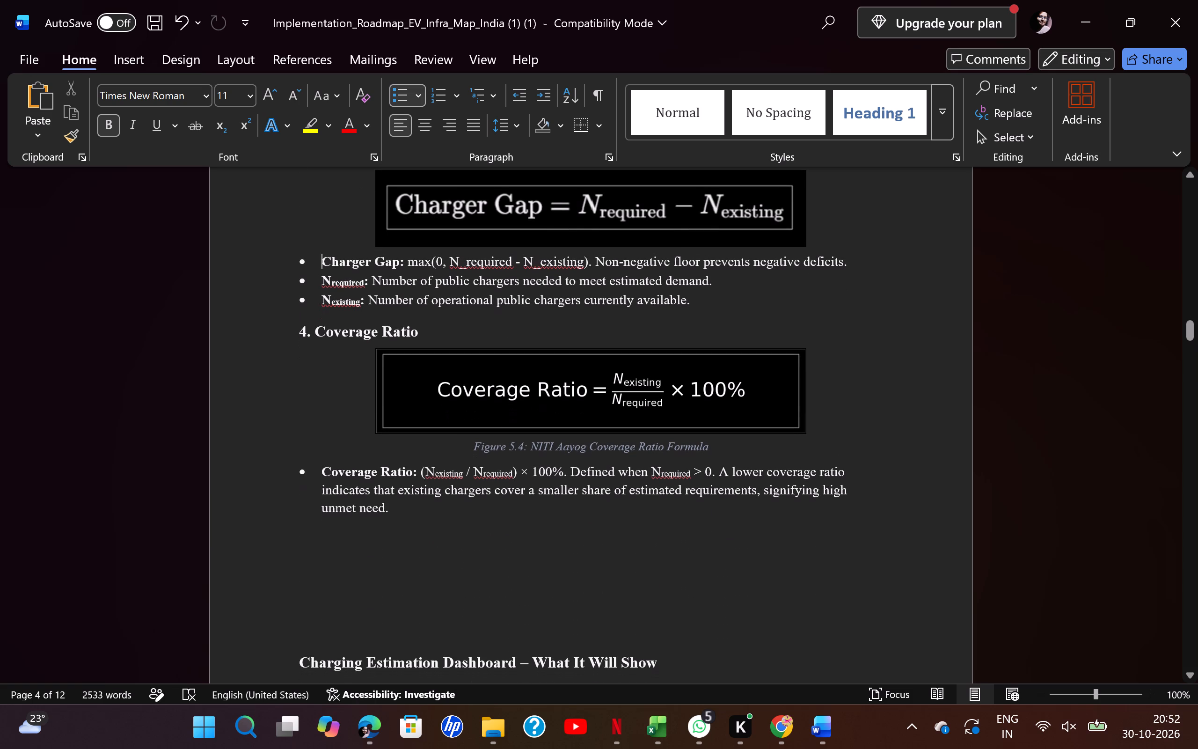
drag(721, 444, 475, 451)
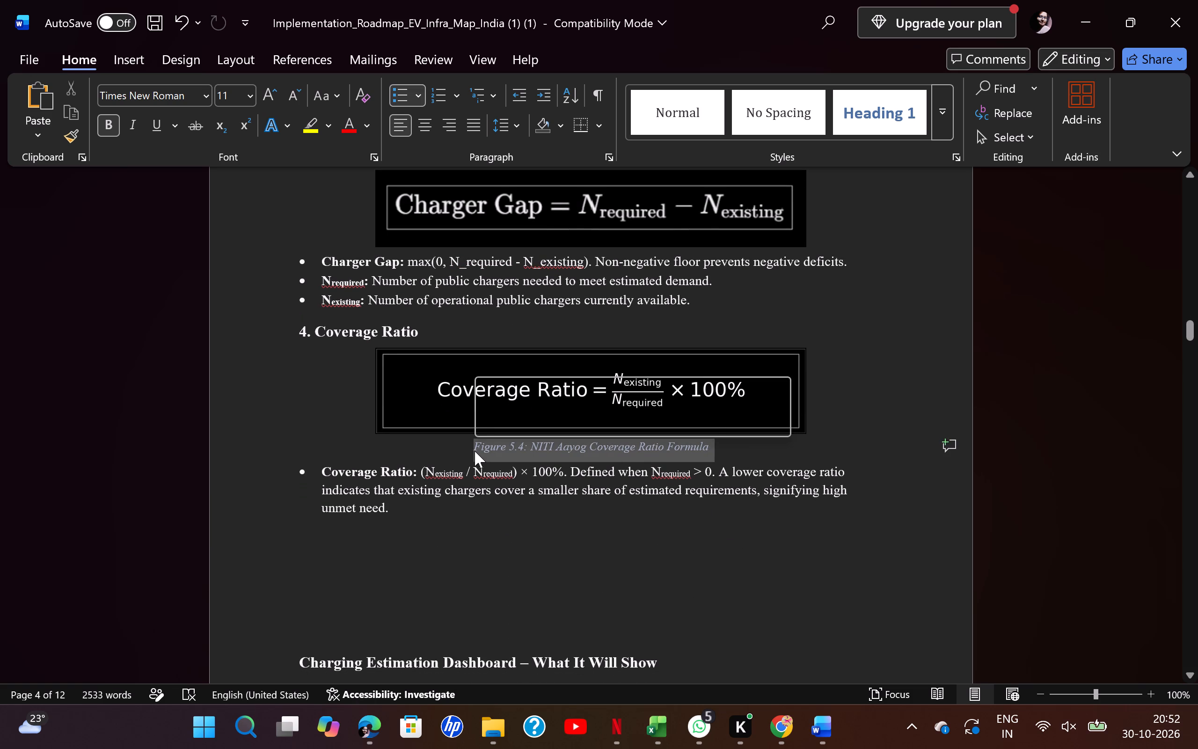
key(BackSpace)
Insert two blank lines above the Charging Estimation Dashboard heading to push it onto the next page.
scroll(526, 556, down, 2)
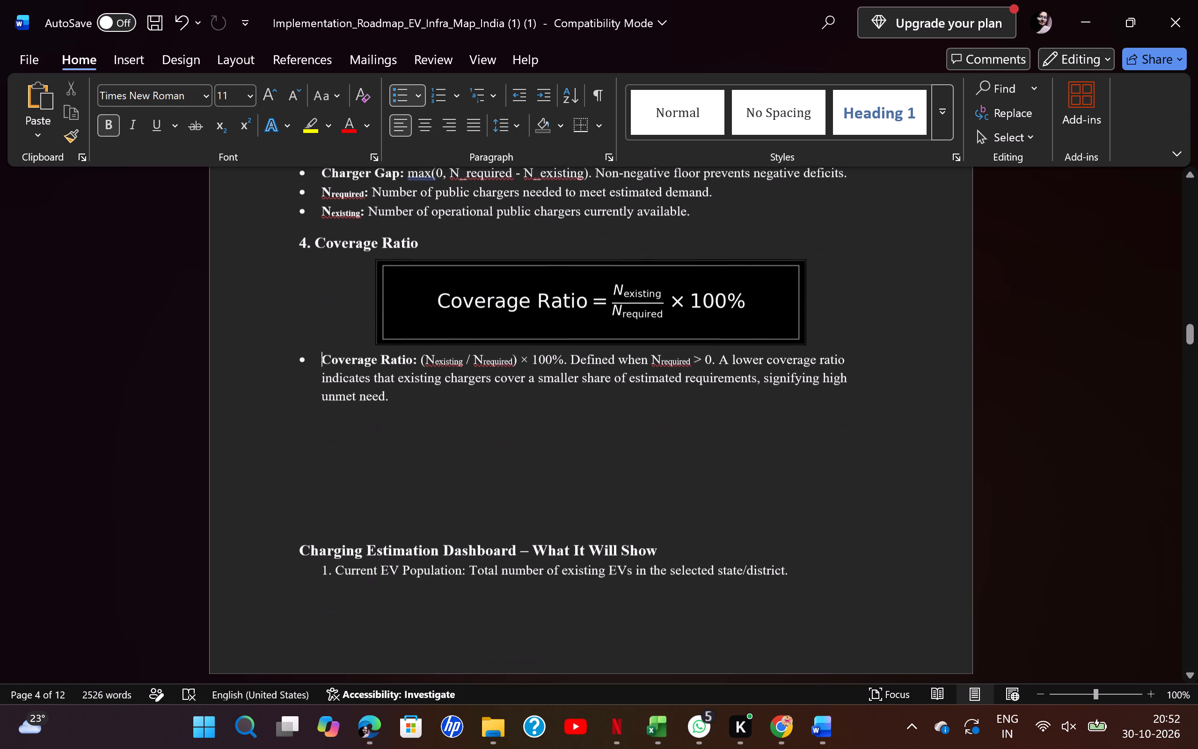
click(438, 515)
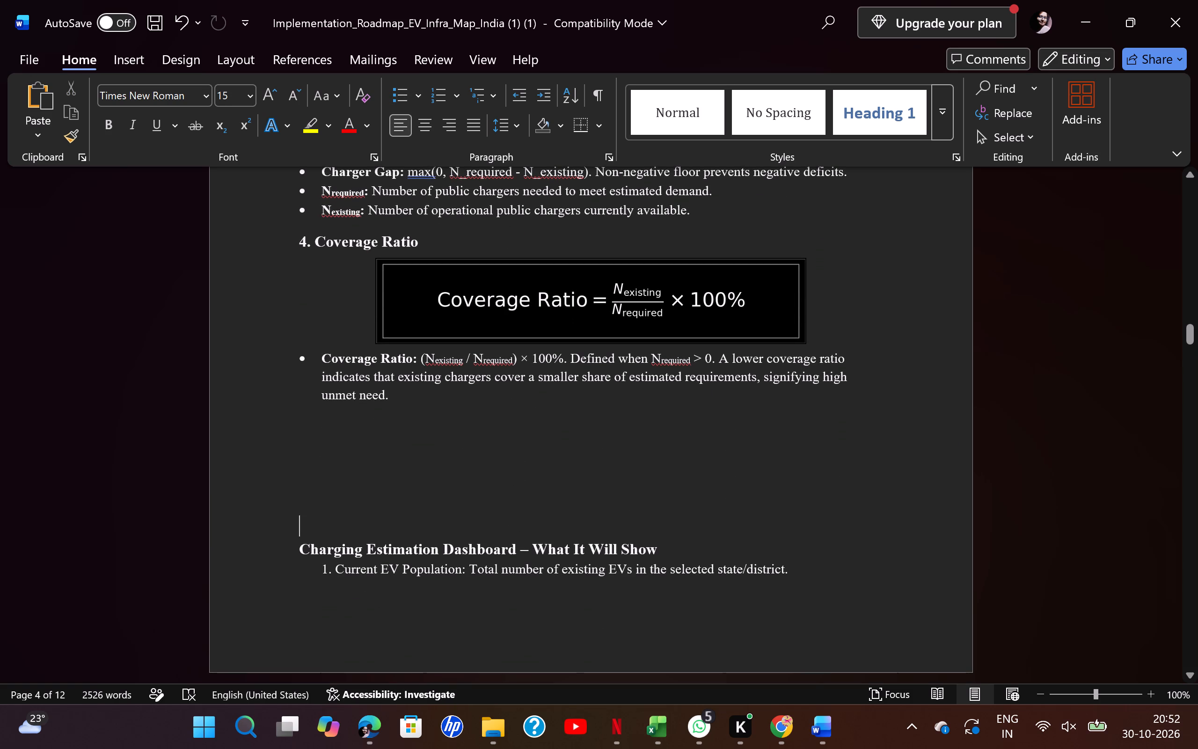
key(Return)
key(Return)
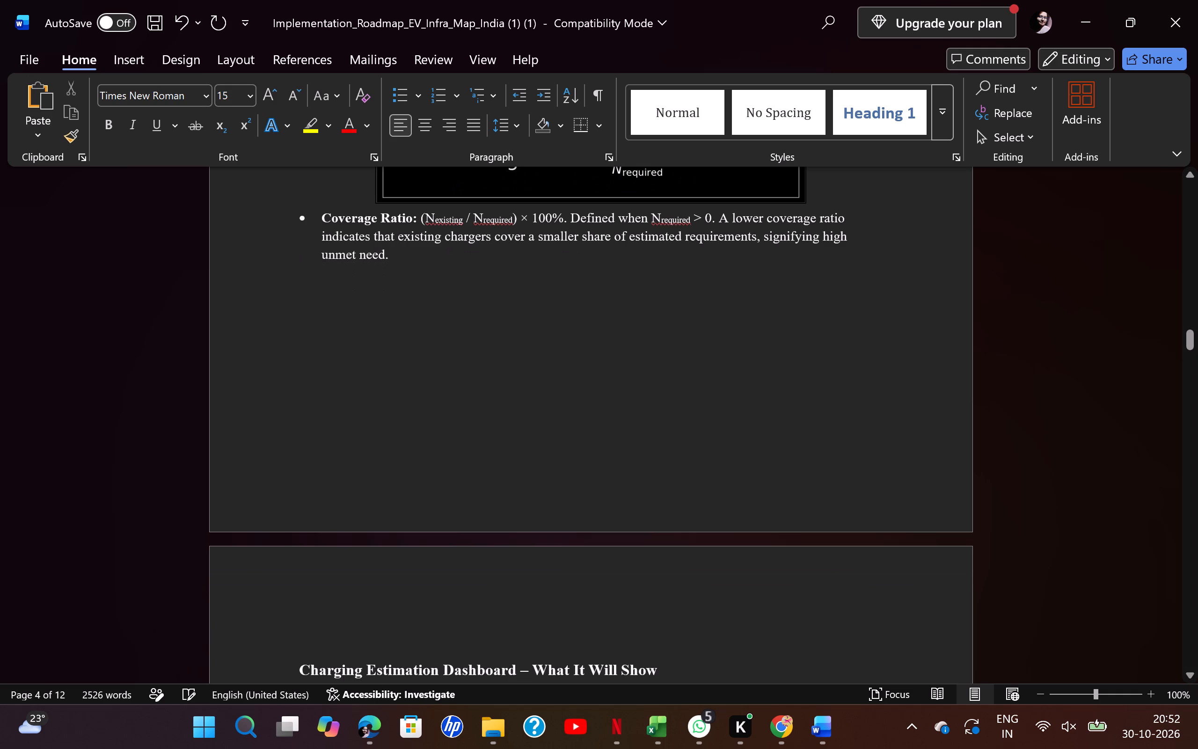
Review the layout of the dashboard list and the What-If Planning Simulator steps, up to the "How would it look?" mockup.
scroll(464, 549, down, 14)
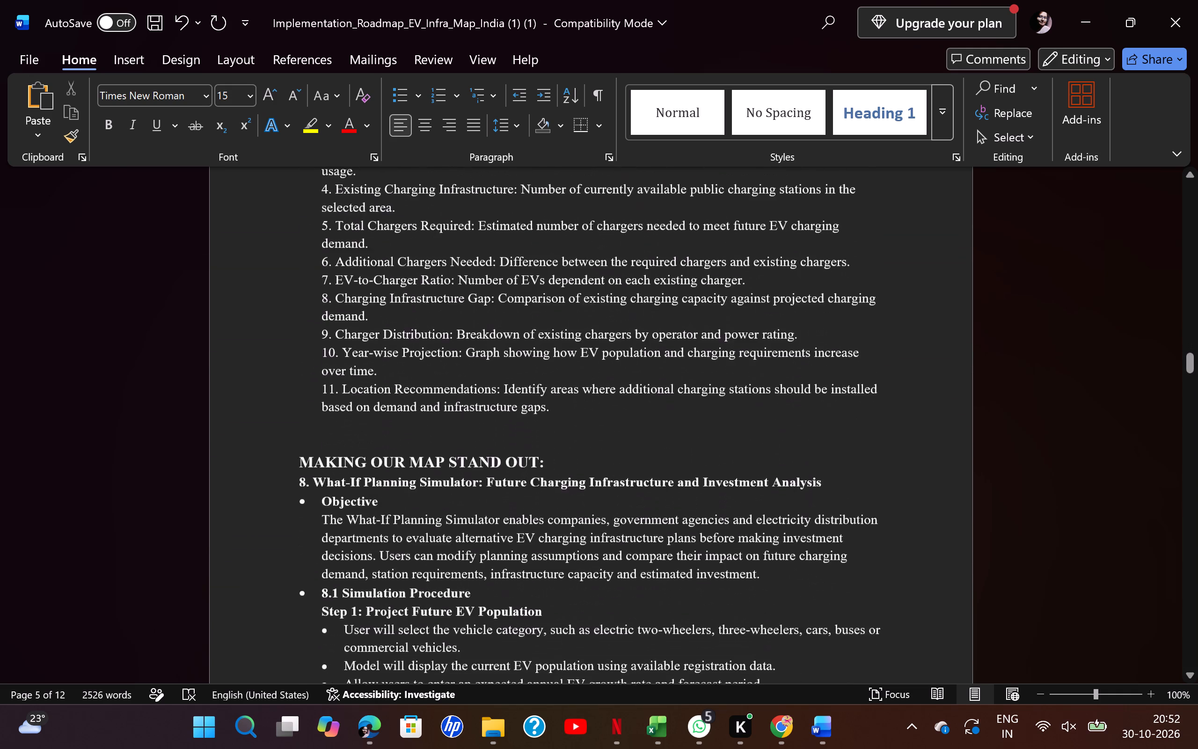
scroll(486, 556, down, 16)
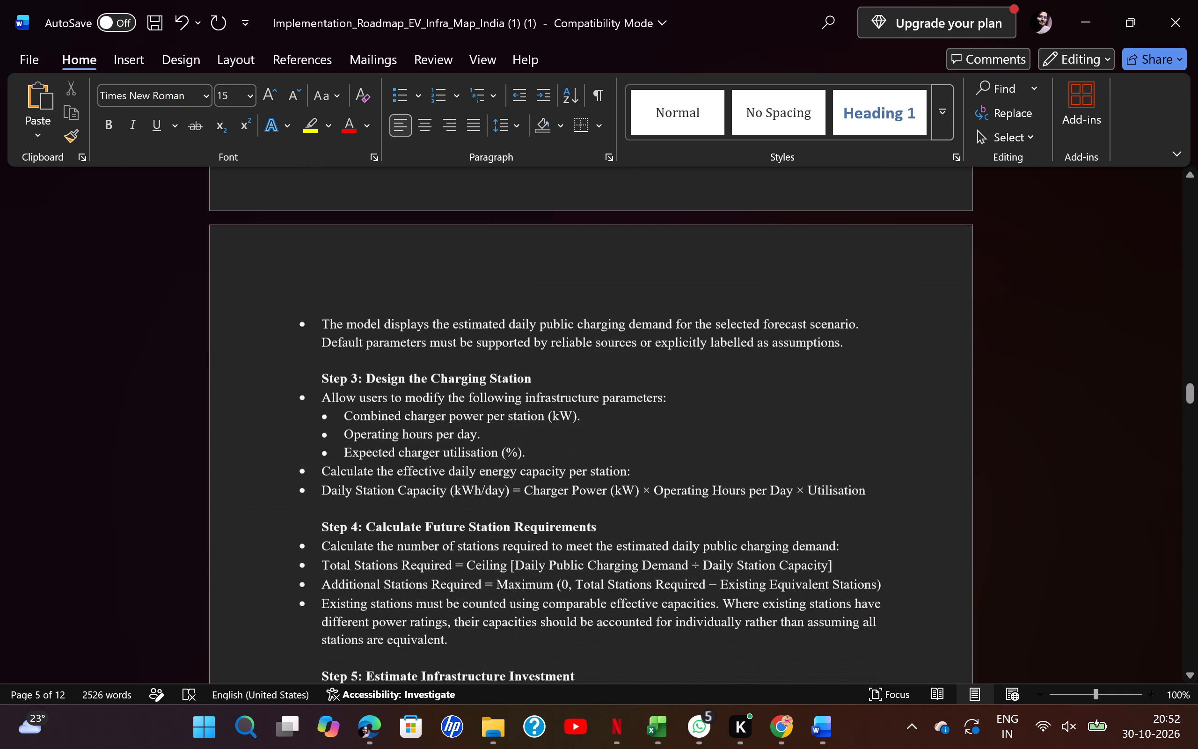
scroll(486, 557, up, 18)
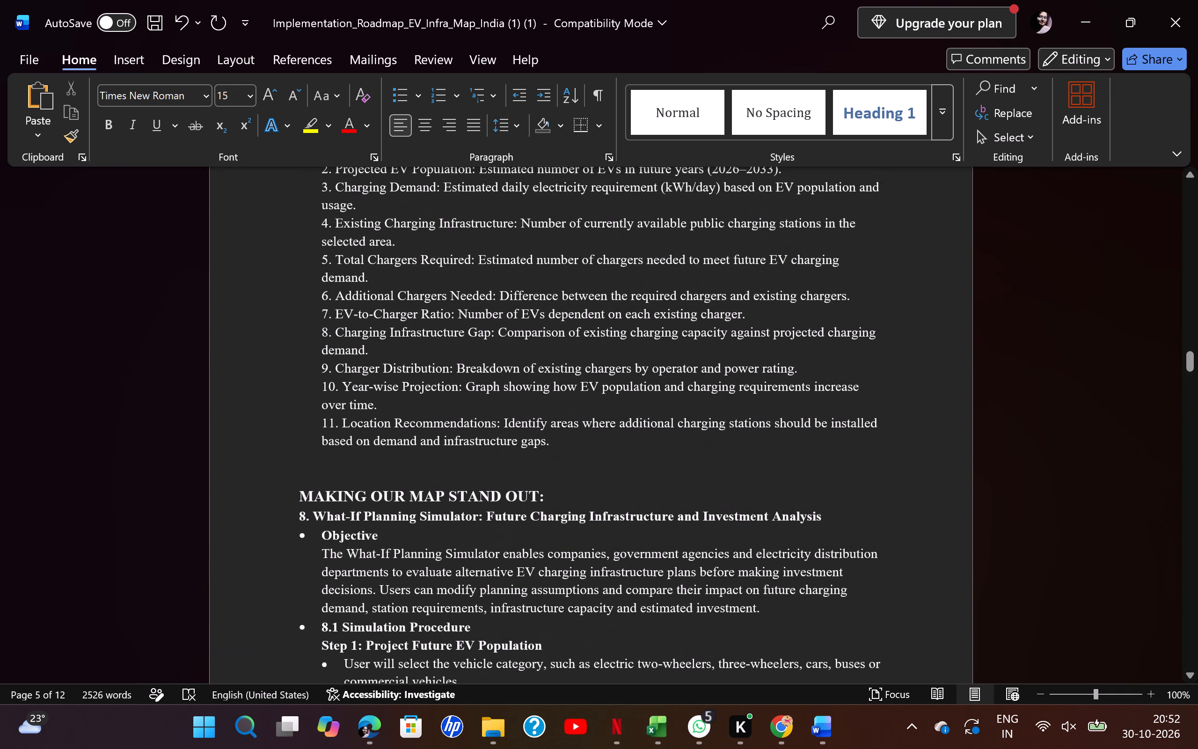
scroll(489, 545, down, 6)
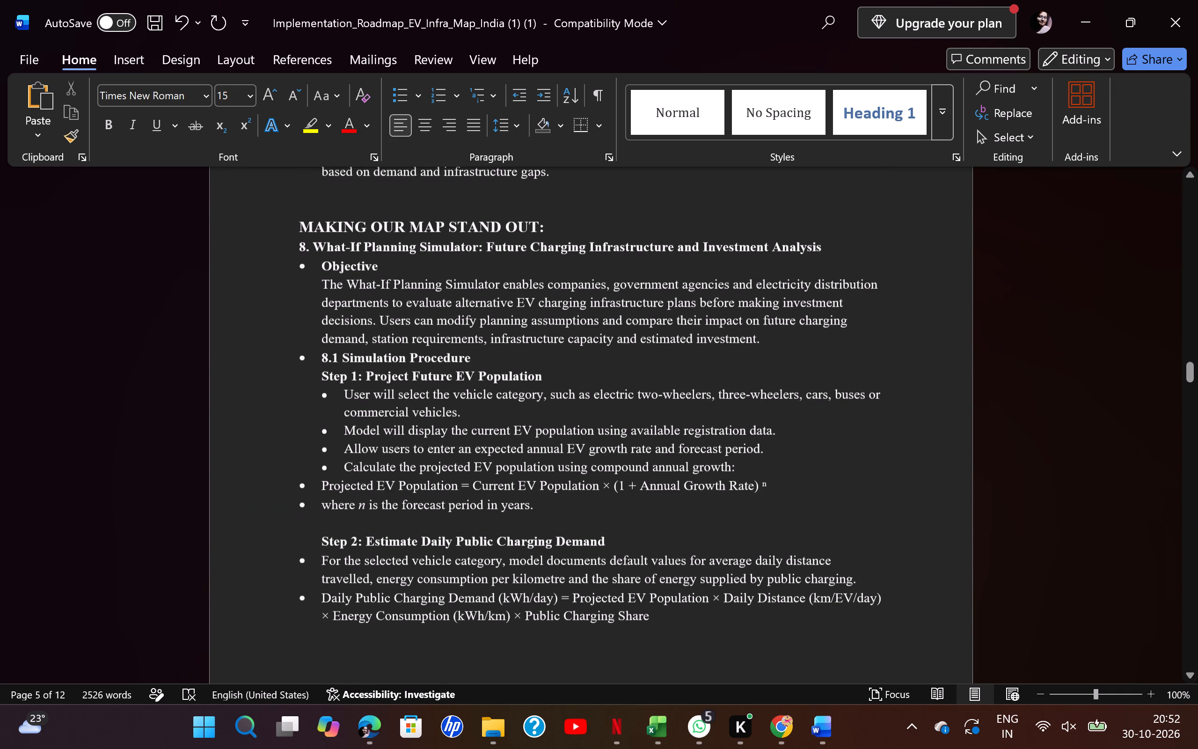
scroll(383, 551, down, 14)
scroll(383, 551, down, 20)
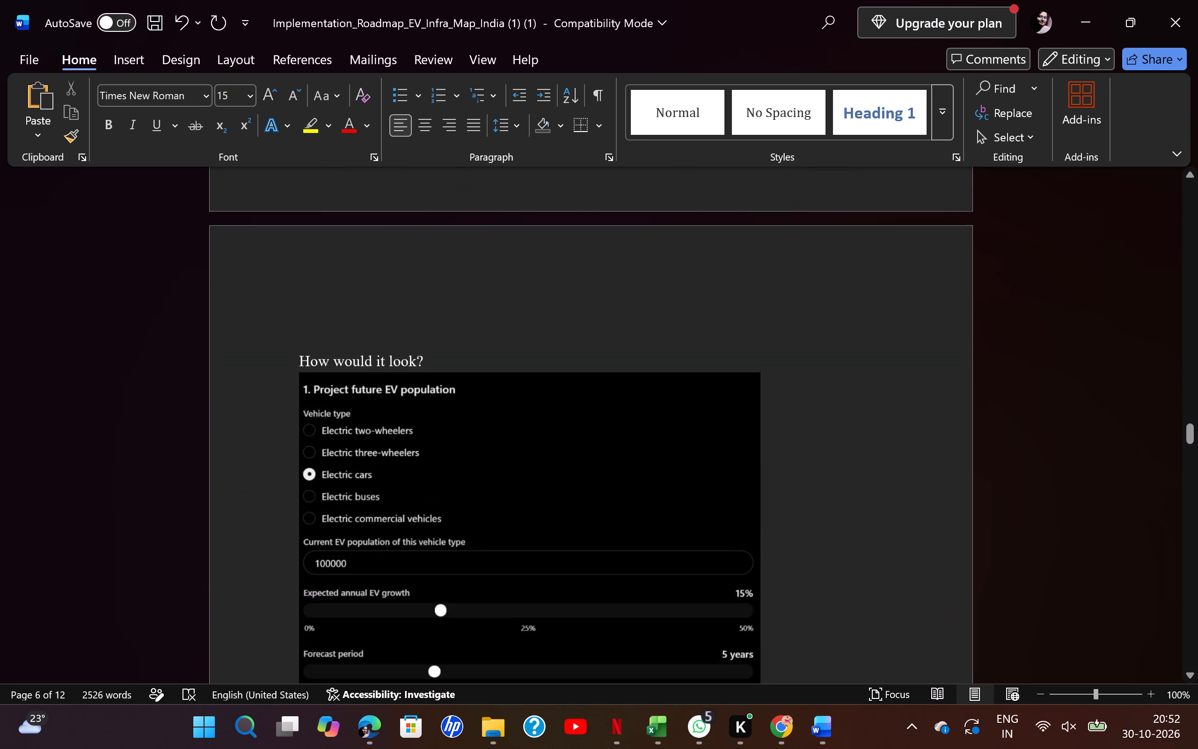
Review the simulator mockups, Multi-Criteria Weighted Priority Score, rollout phases and Assumptions and Limitations through the document's end.
scroll(382, 551, down, 20)
scroll(382, 551, down, 6)
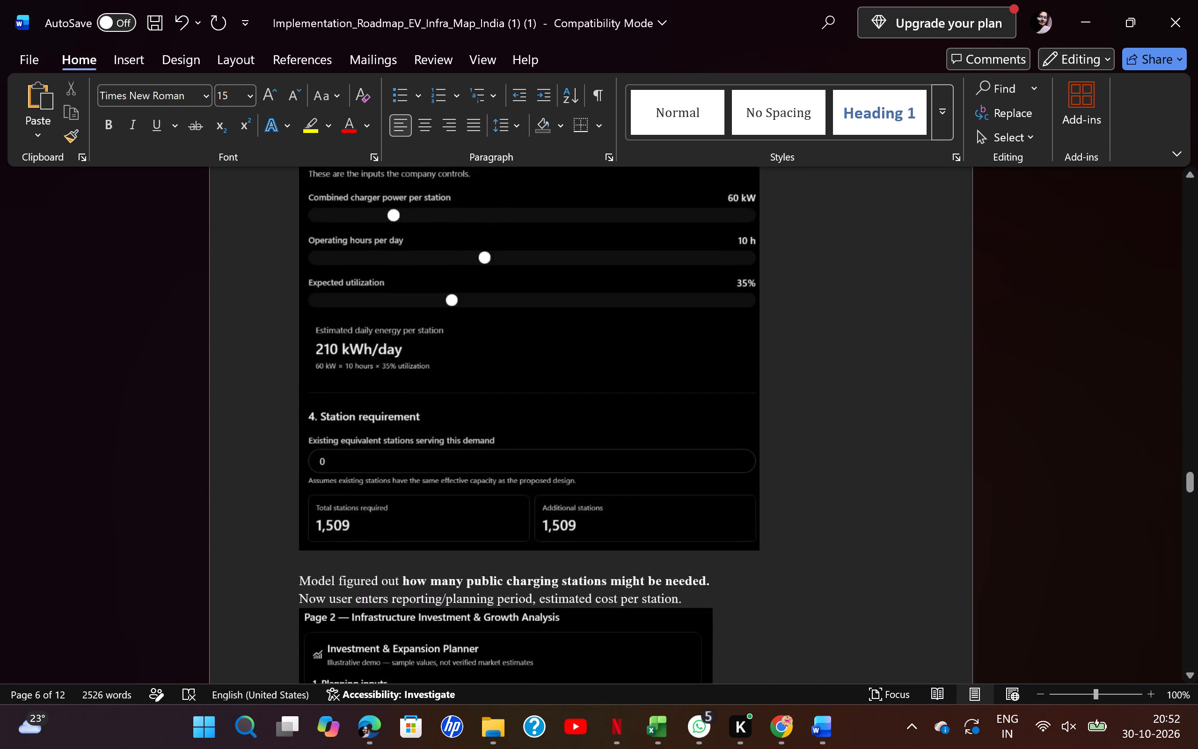
scroll(378, 551, down, 8)
scroll(378, 551, down, 19)
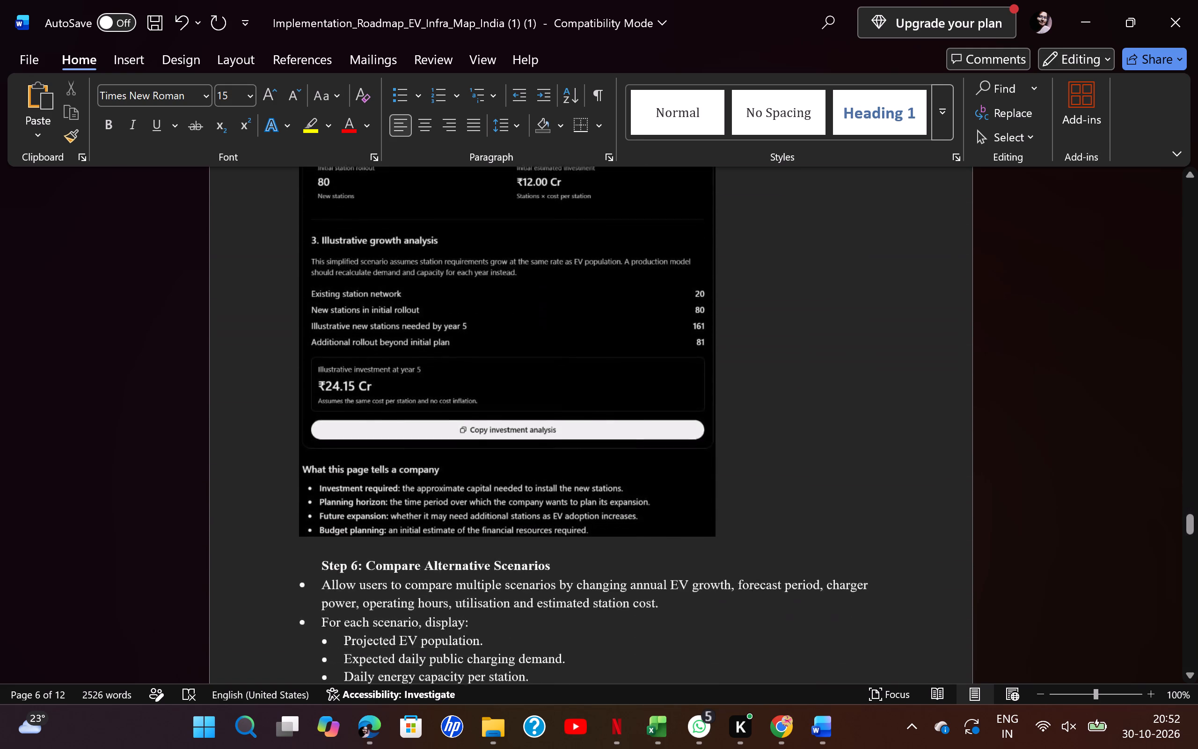
scroll(378, 551, down, 18)
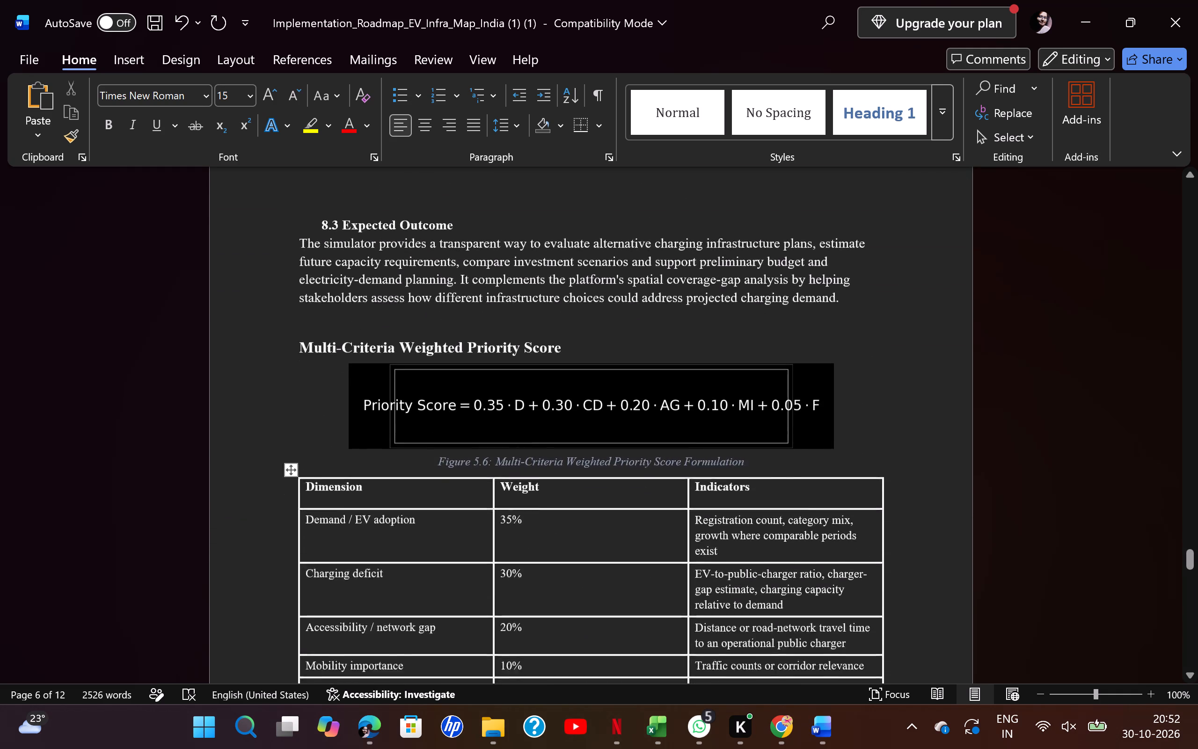
scroll(378, 551, down, 20)
scroll(378, 551, down, 8)
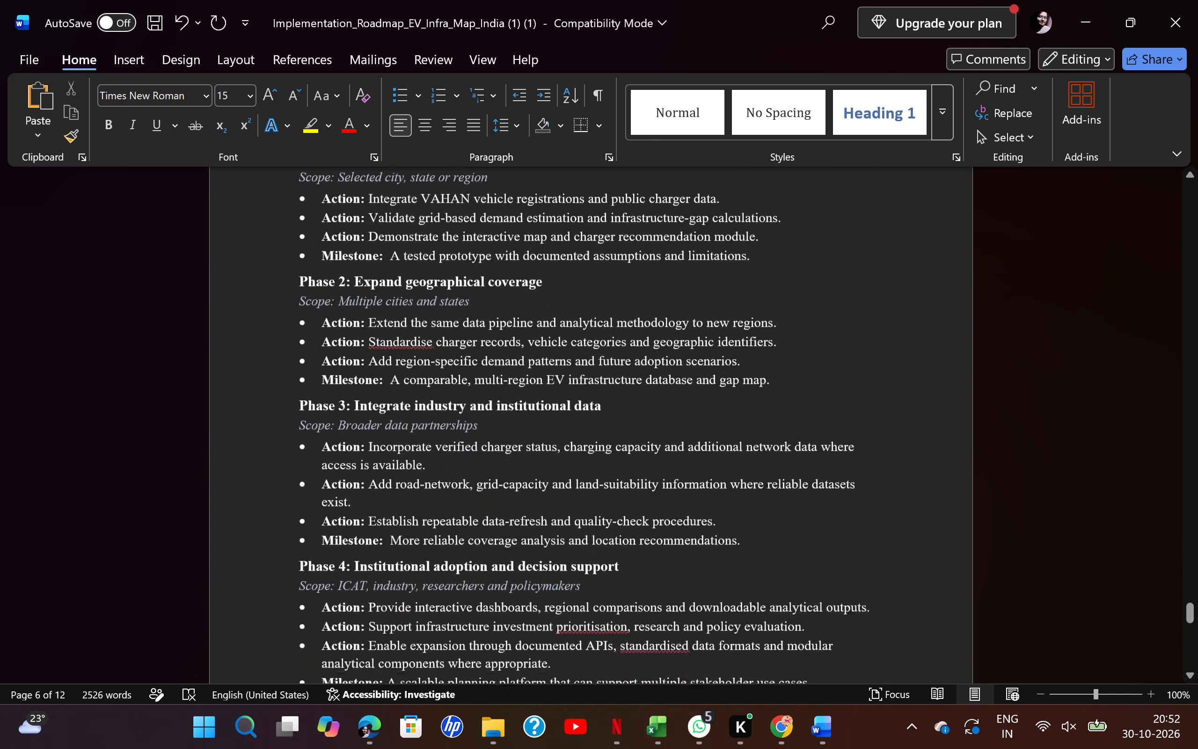
scroll(378, 551, down, 15)
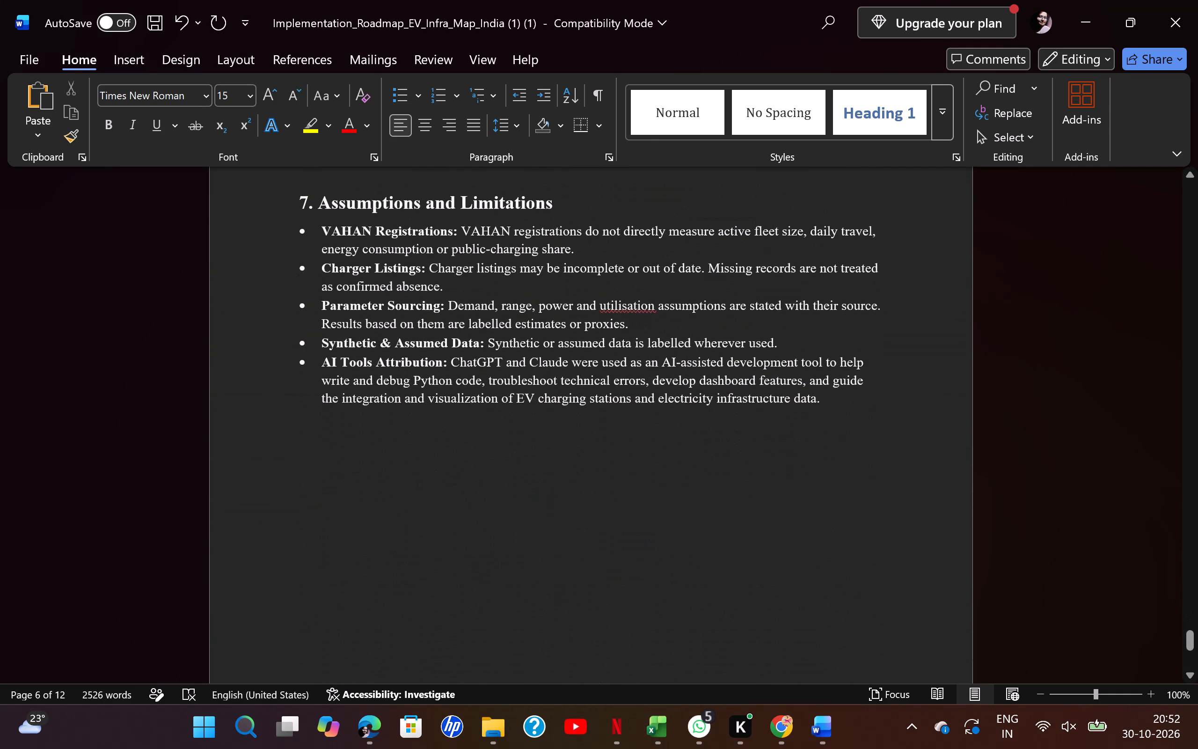
scroll(378, 551, down, 1)
Review the roadmap backwards from Assumptions and Limitations through the simulator mockups, formulas and data sources to the title page.
scroll(378, 551, up, 12)
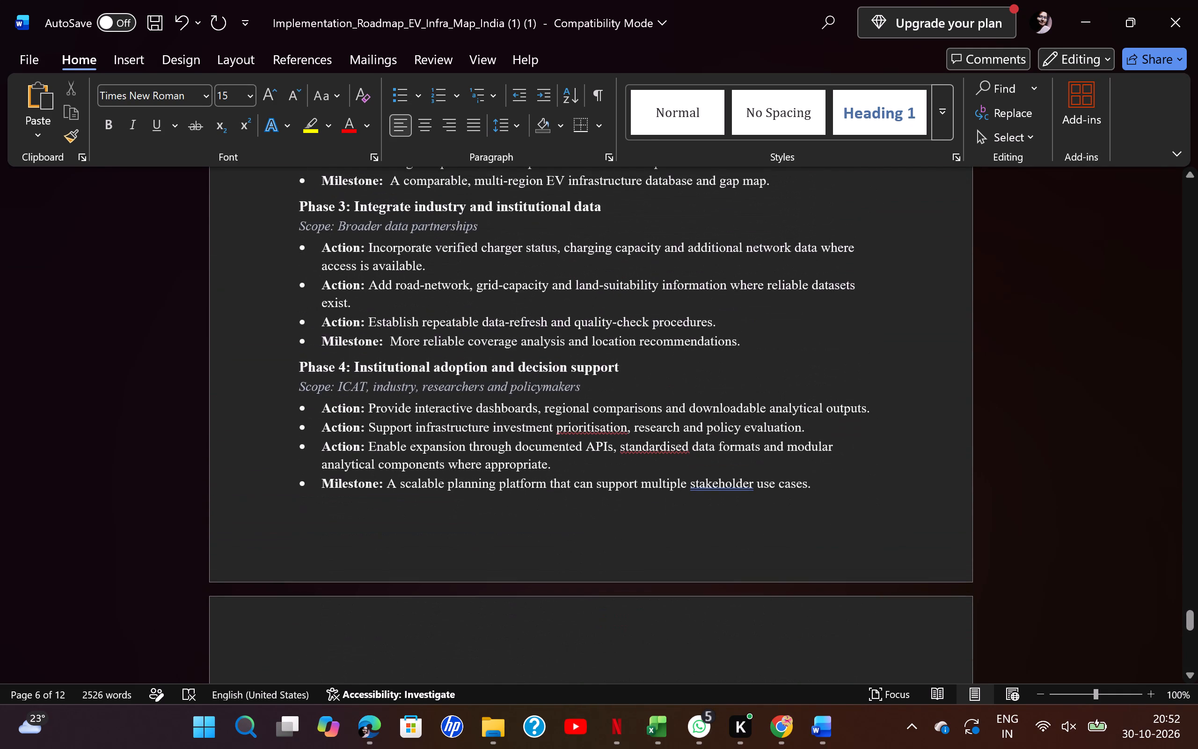
scroll(378, 551, up, 20)
scroll(378, 551, up, 18)
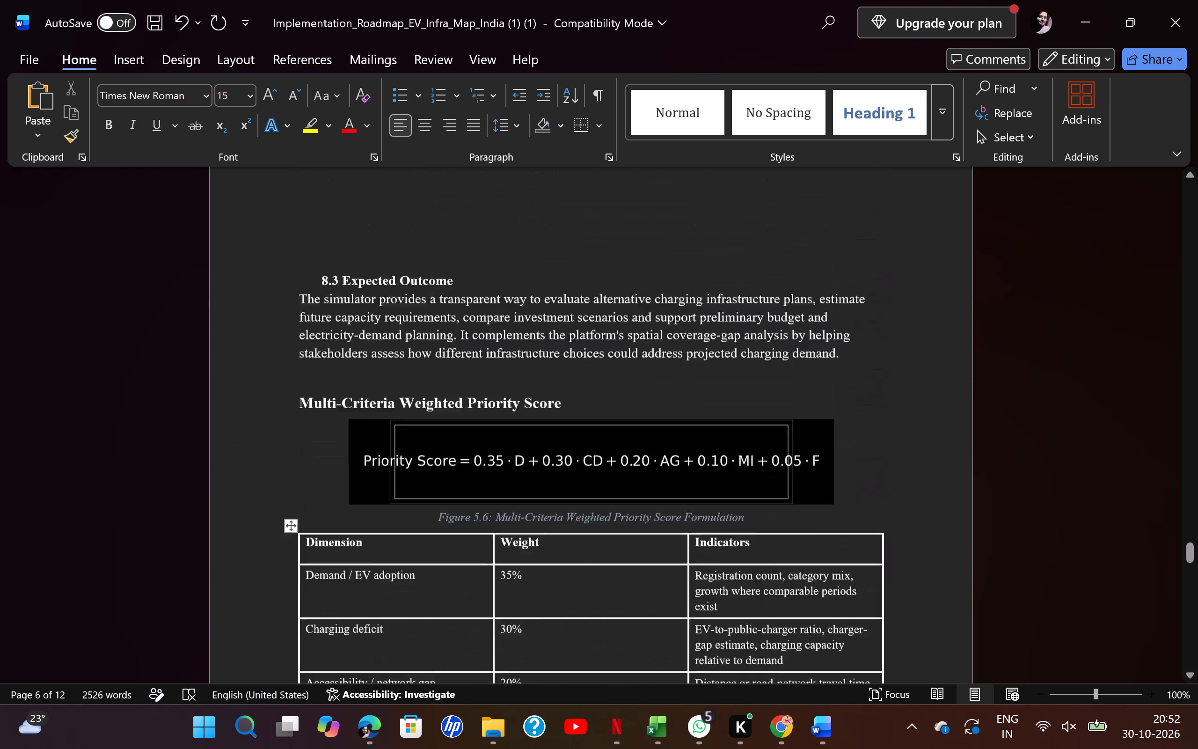
scroll(378, 551, up, 20)
scroll(378, 551, up, 11)
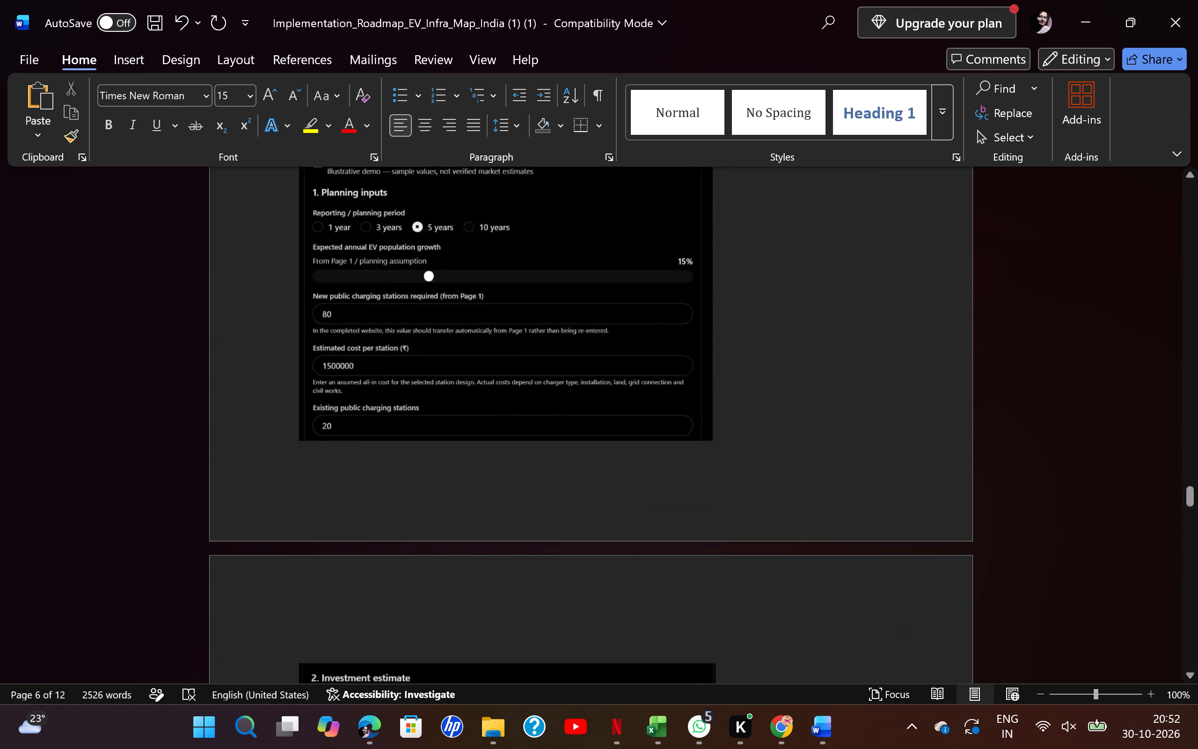
scroll(378, 551, up, 20)
scroll(378, 551, up, 20)
scroll(378, 551, up, 5)
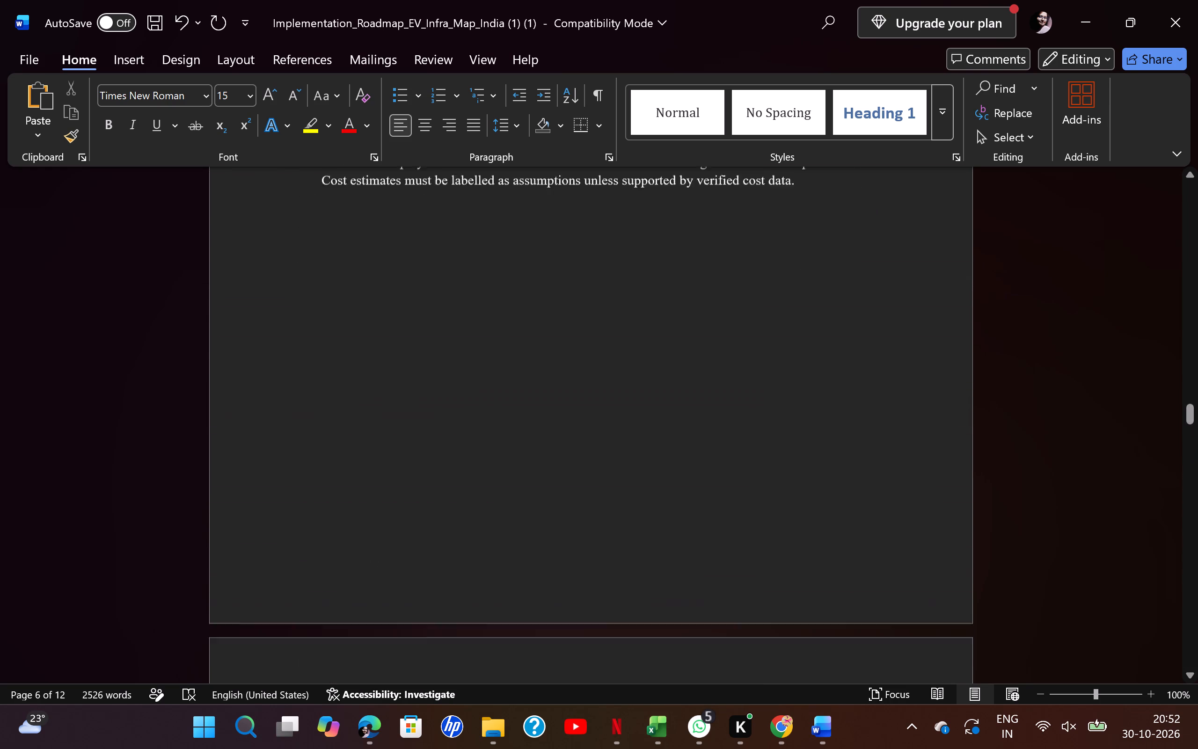
scroll(378, 551, up, 20)
scroll(378, 551, up, 20)
scroll(378, 551, up, 3)
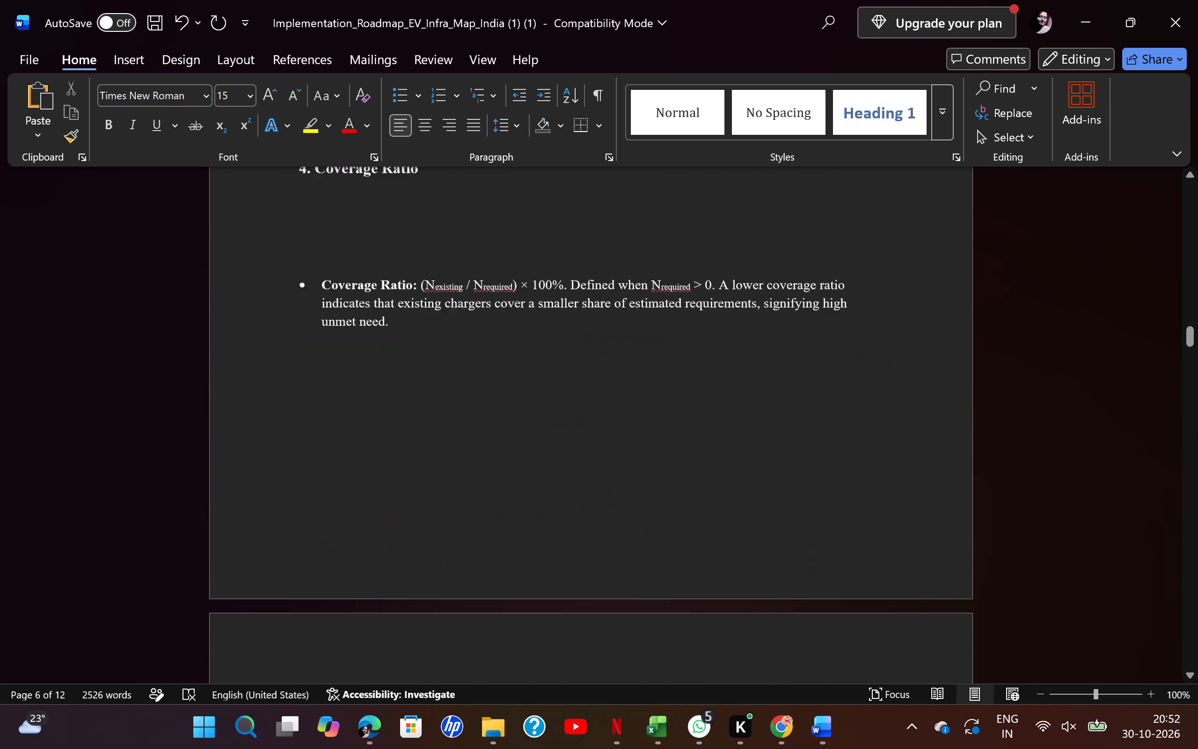
scroll(508, 554, up, 11)
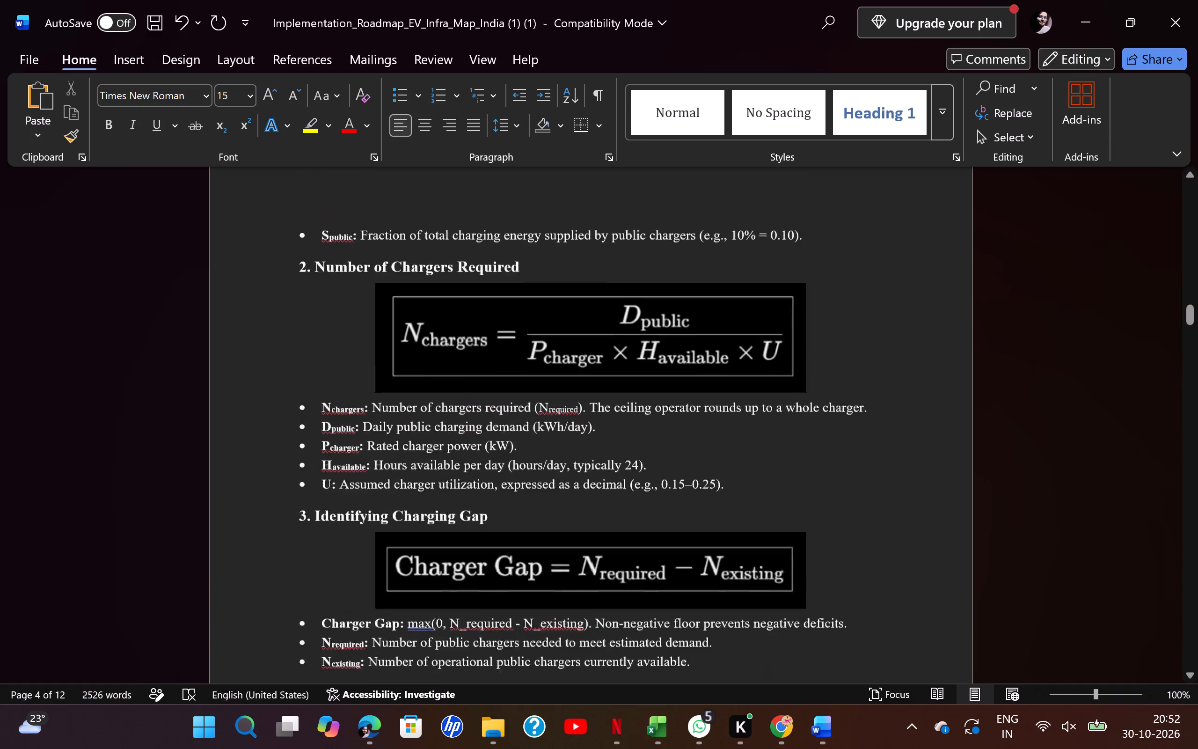
scroll(507, 554, up, 20)
scroll(507, 554, up, 19)
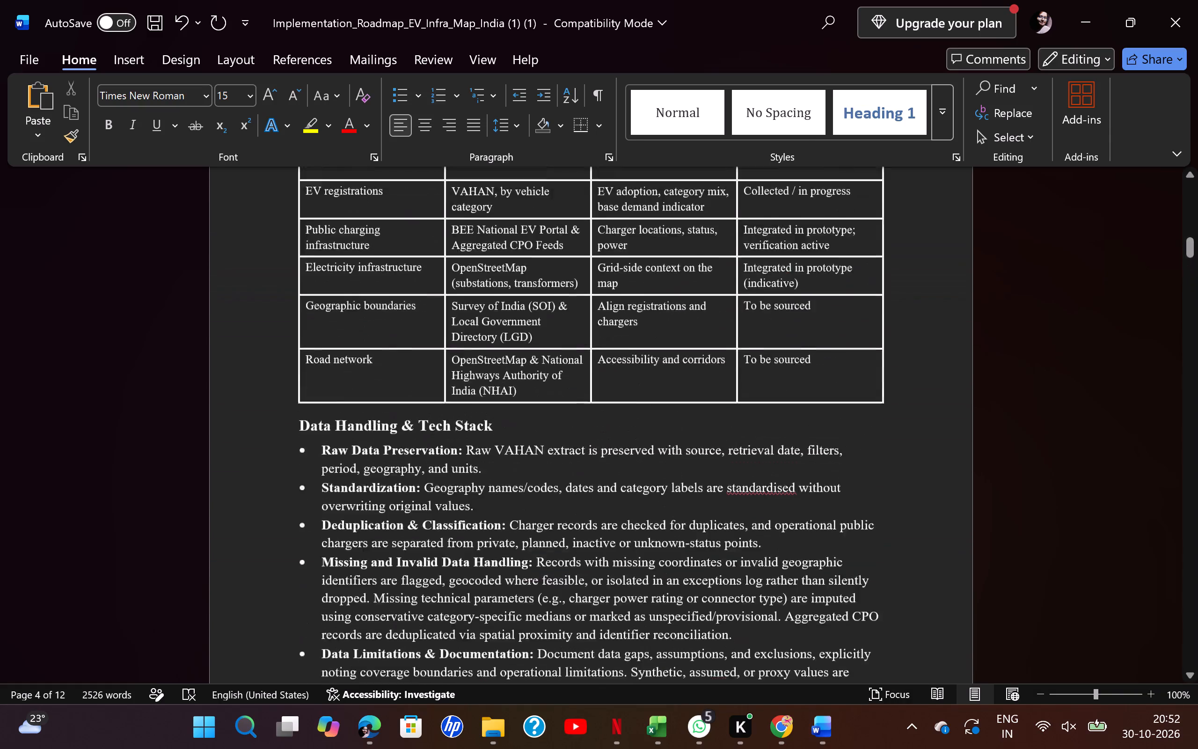
scroll(507, 554, up, 20)
scroll(507, 554, up, 3)
scroll(507, 554, down, 1)
scroll(507, 554, up, 5)
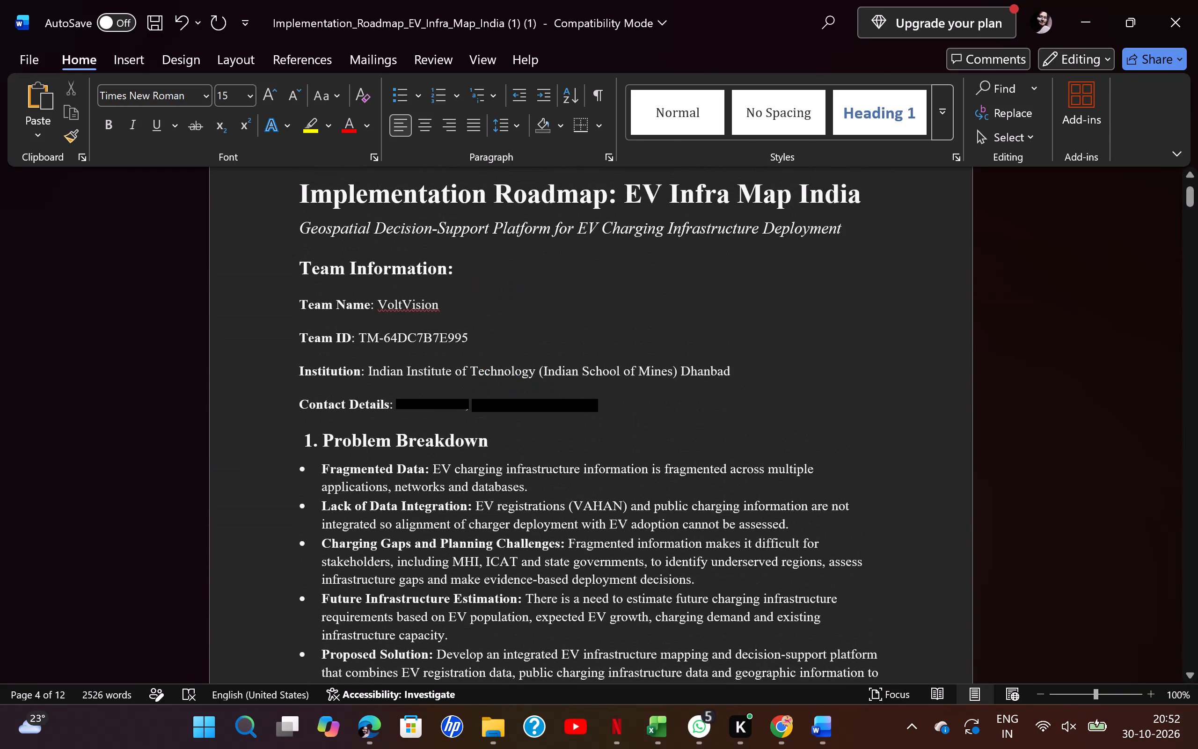
scroll(507, 554, up, 6)
Check the page flow from Team Information through Data Sources and the charging formulas to the Charging Estimation Dashboard heading.
scroll(507, 554, down, 1)
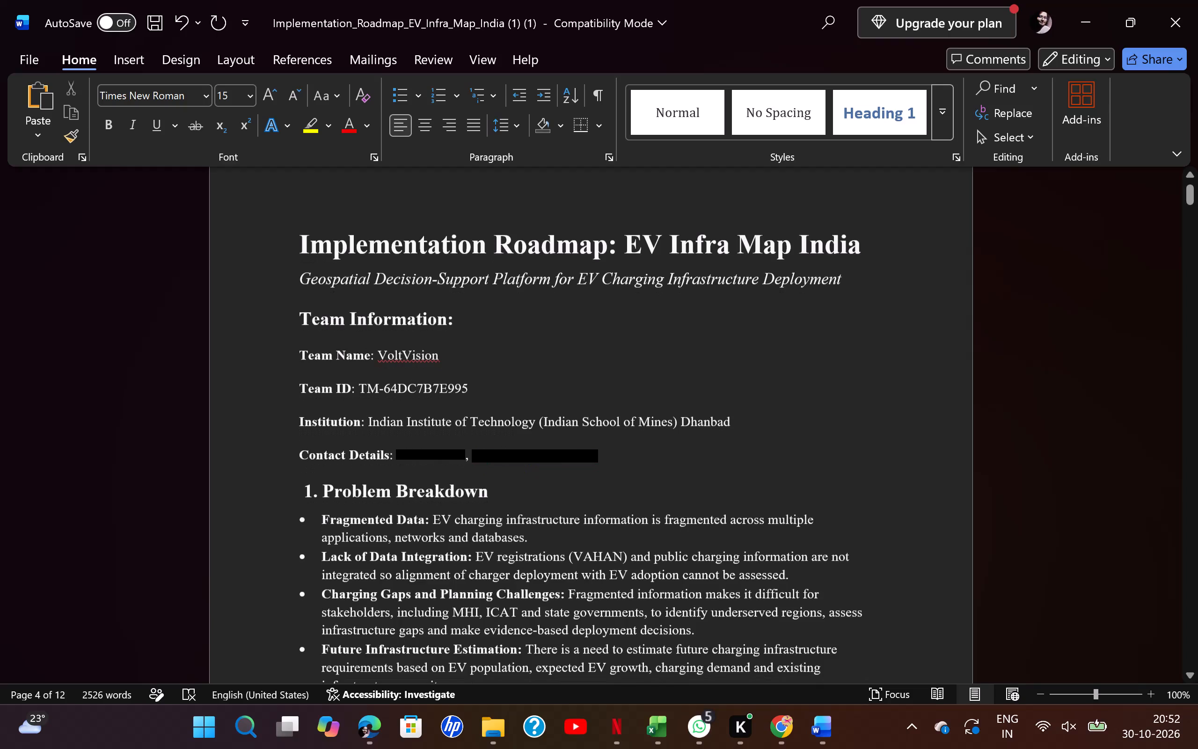
scroll(336, 482, down, 3)
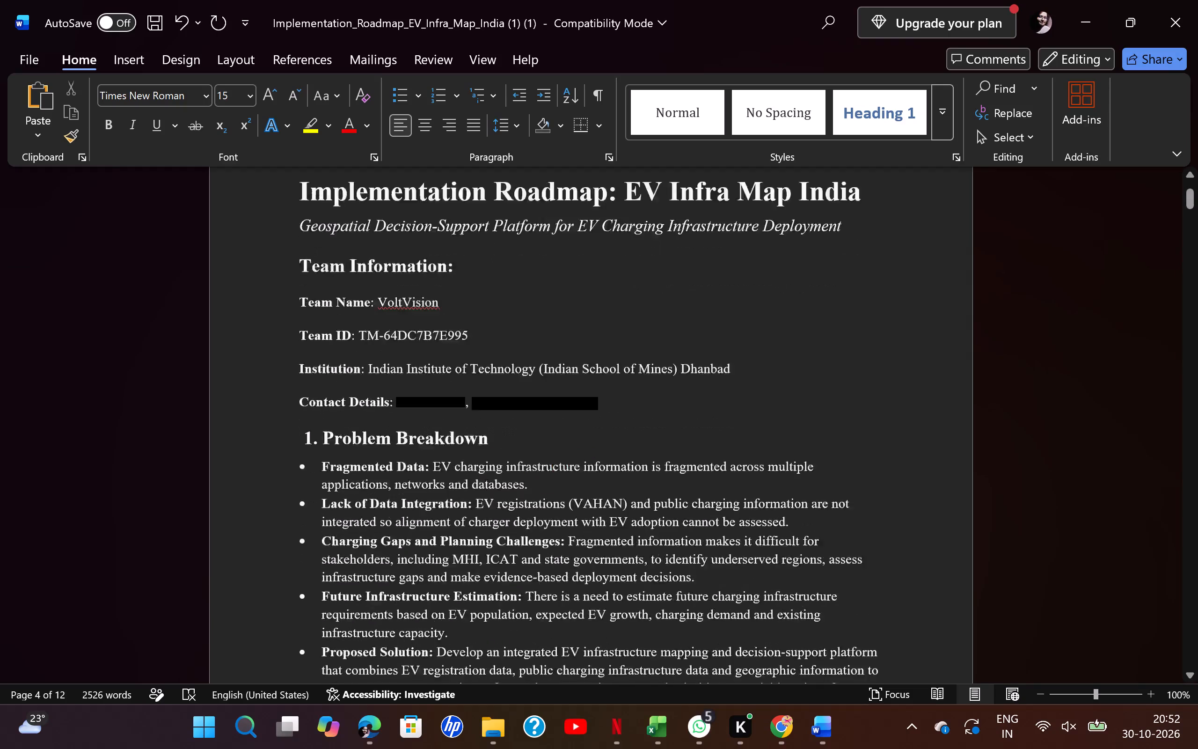
scroll(336, 482, down, 3)
scroll(336, 482, down, 19)
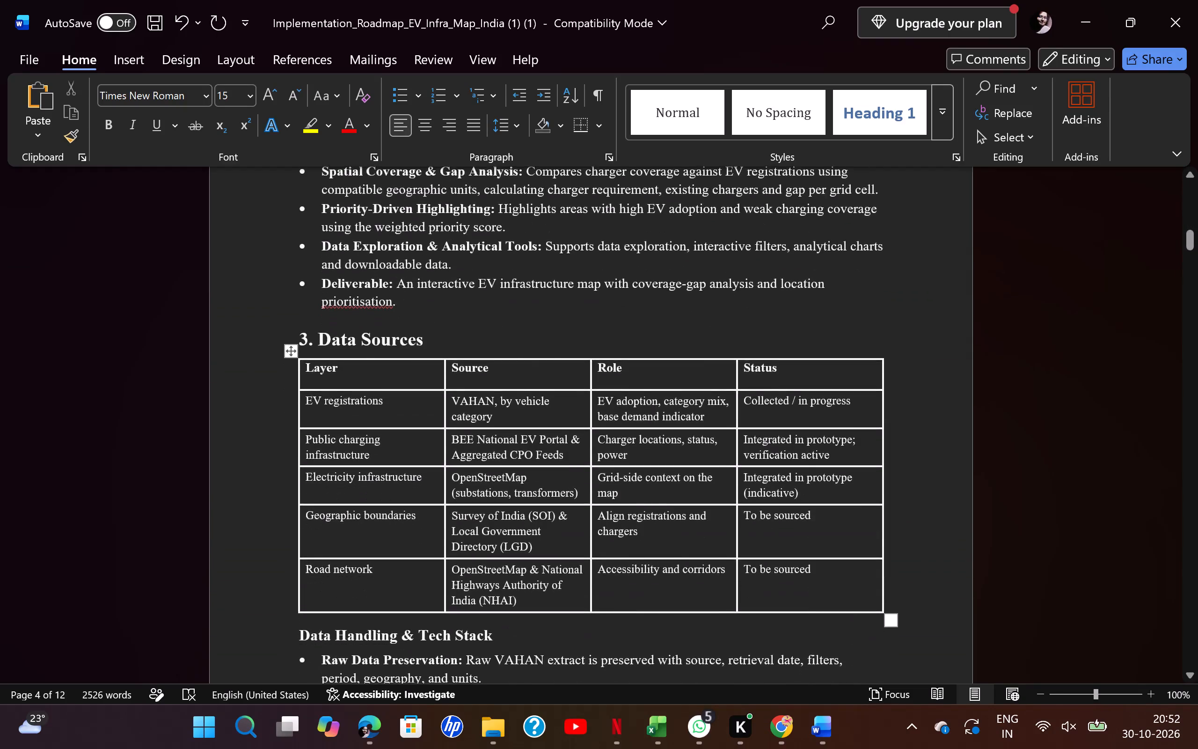
scroll(337, 498, down, 13)
scroll(337, 498, down, 15)
scroll(337, 498, down, 6)
scroll(337, 498, down, 20)
scroll(337, 500, down, 10)
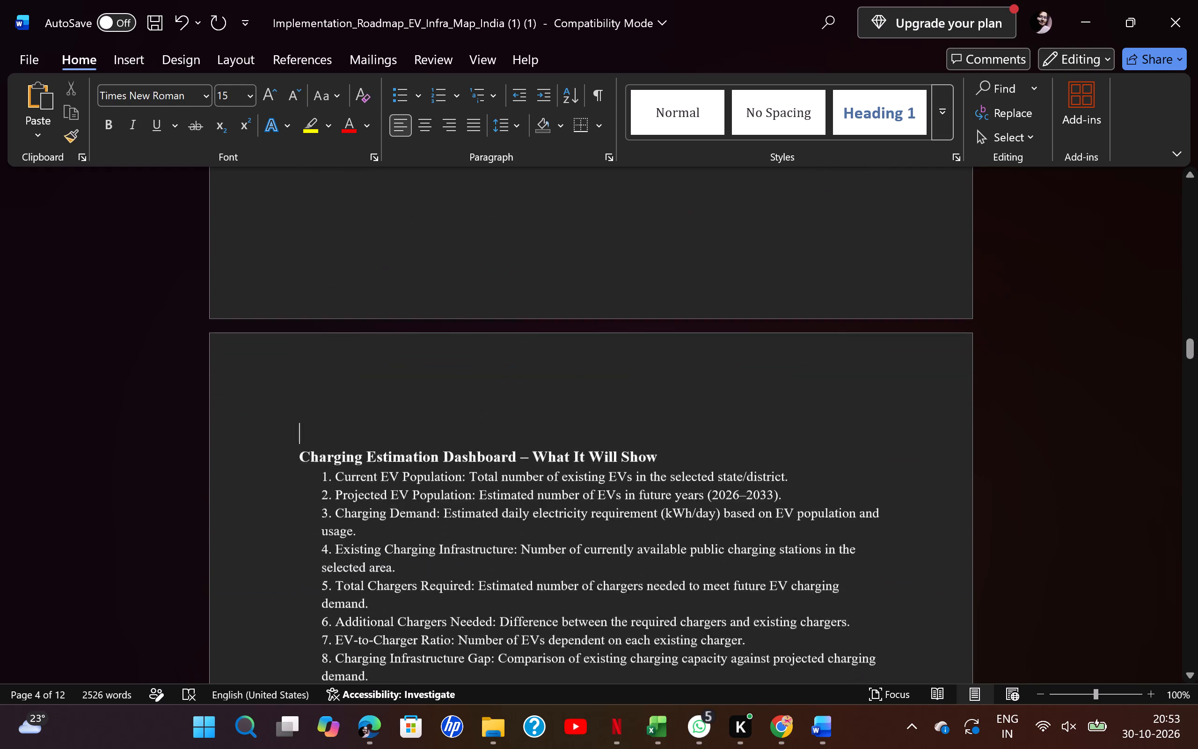
Check the layout of the dashboard list, simulator steps and mockups, priority score table and roadmap phases through the document's last page.
scroll(337, 500, down, 18)
scroll(337, 507, down, 12)
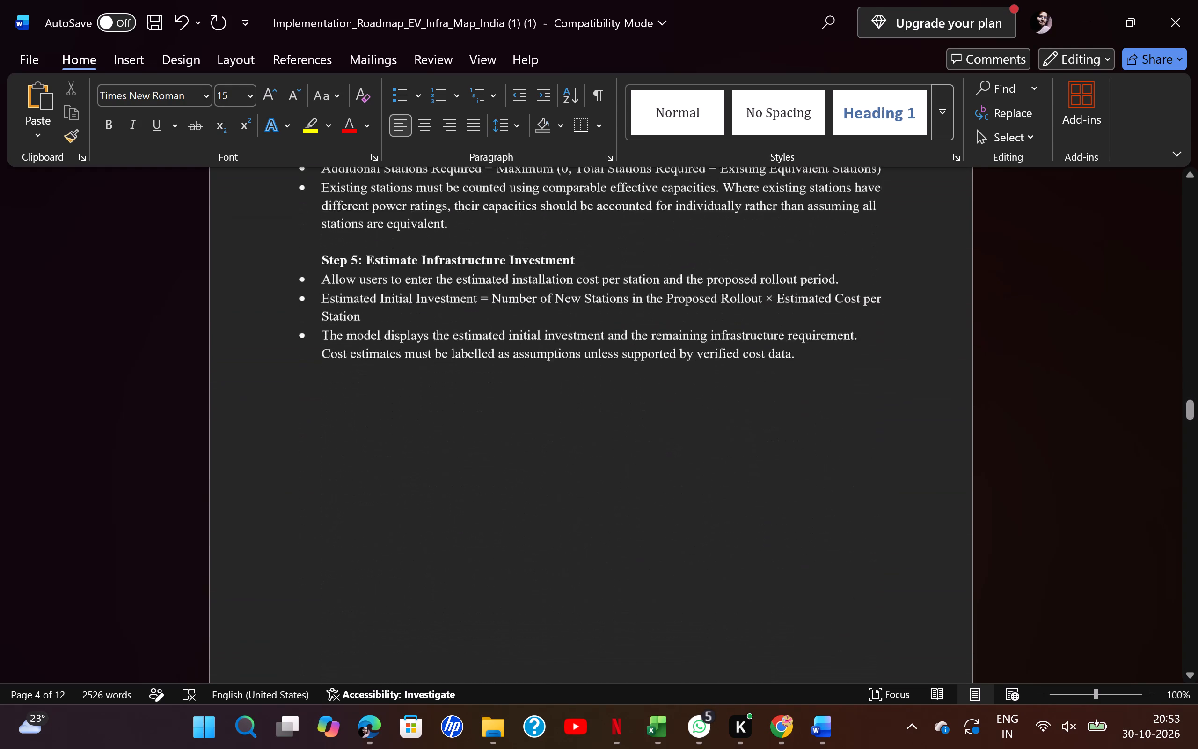
scroll(337, 507, down, 5)
scroll(337, 507, up, 6)
scroll(337, 507, down, 17)
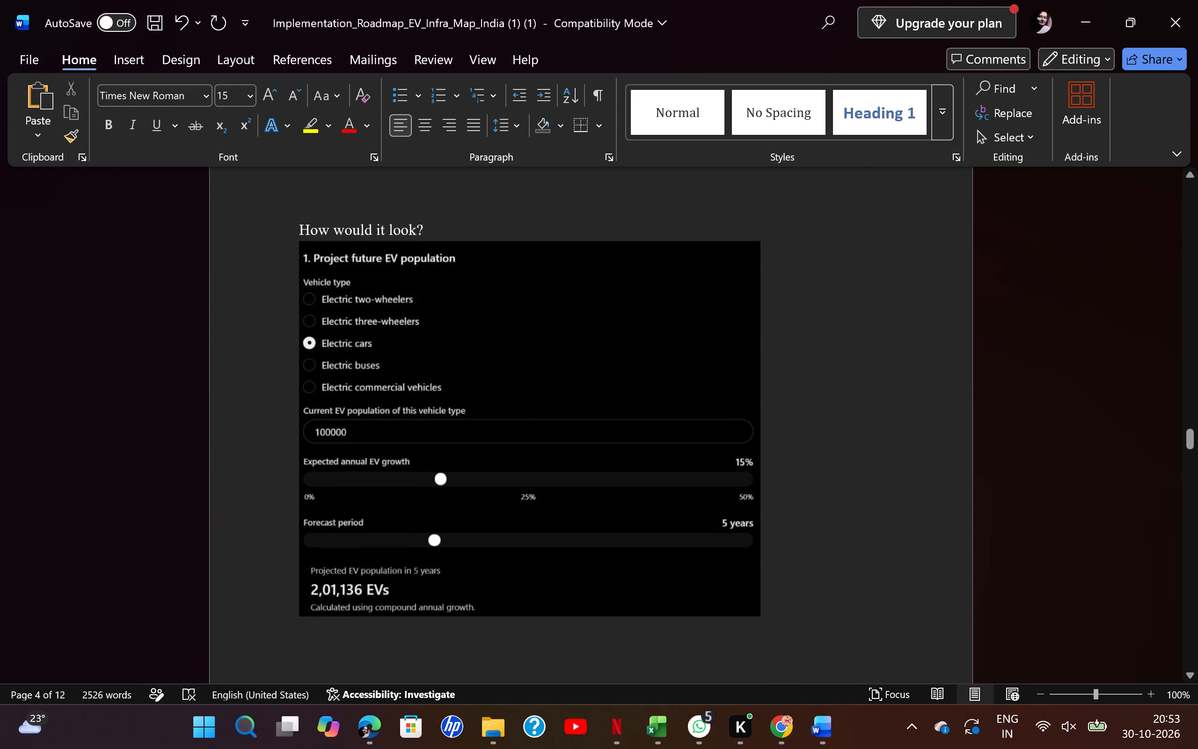
scroll(337, 507, down, 20)
scroll(337, 507, down, 11)
scroll(337, 507, down, 20)
scroll(337, 507, down, 18)
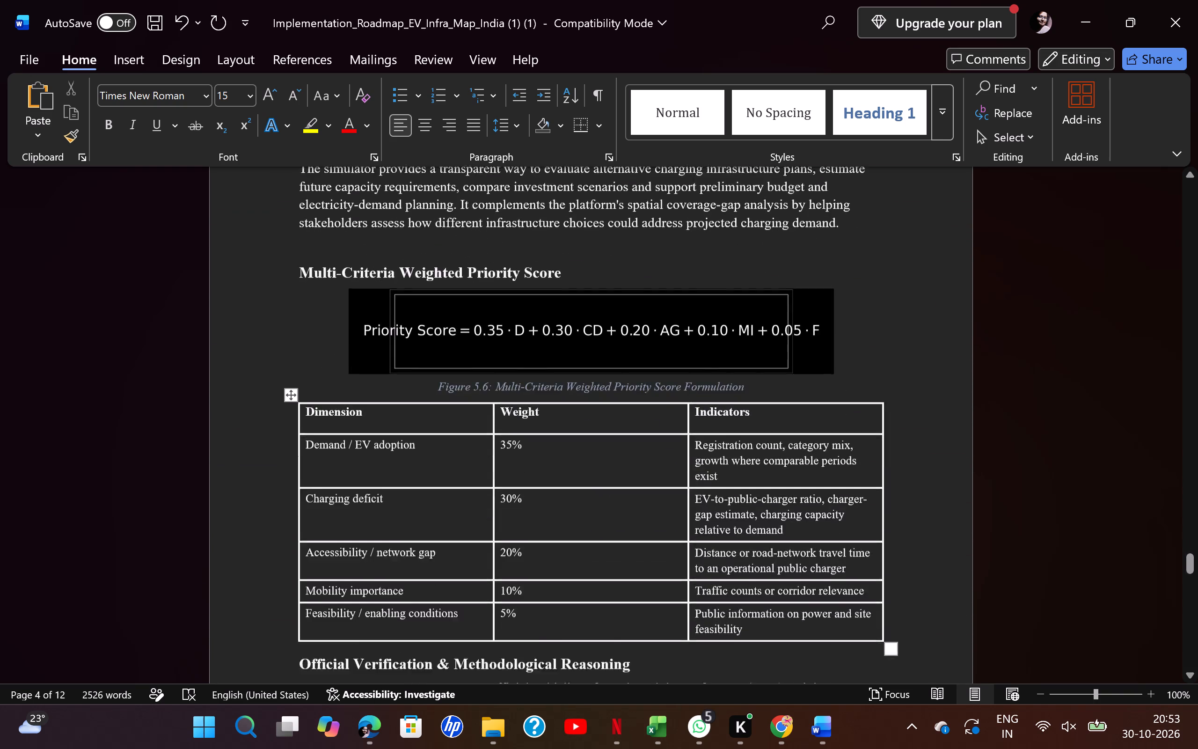
scroll(337, 507, down, 20)
scroll(337, 507, down, 1)
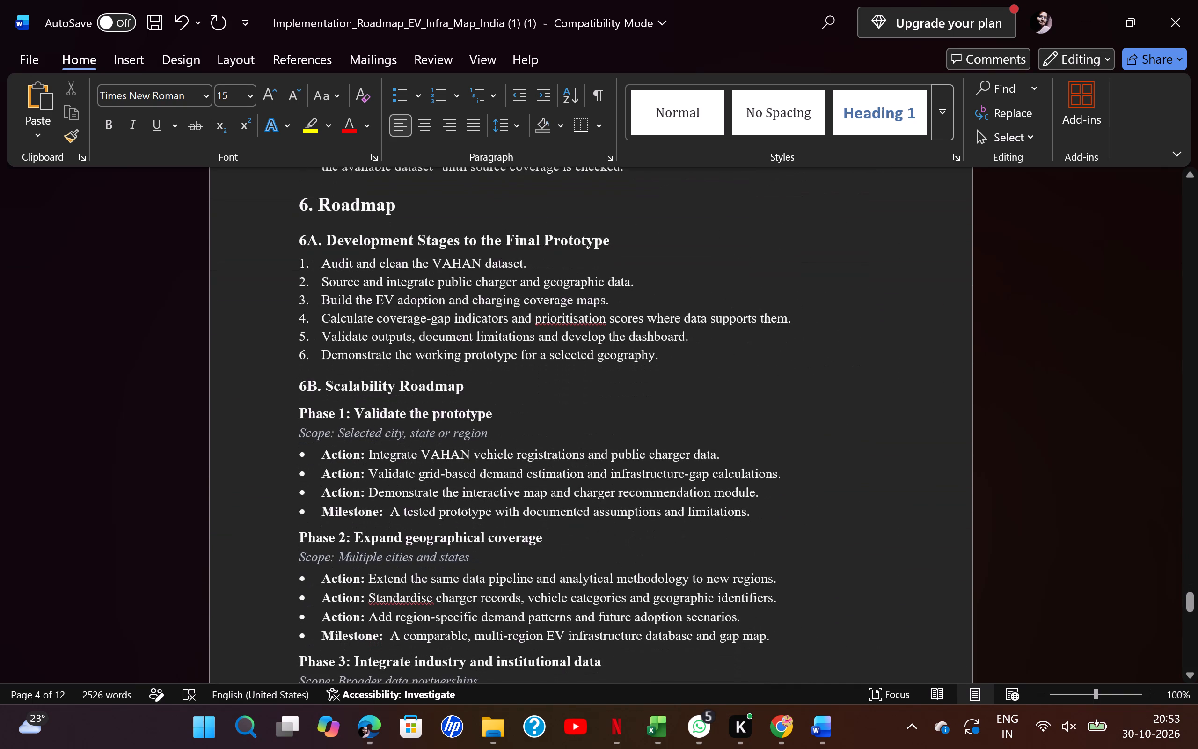
scroll(336, 507, up, 5)
scroll(336, 507, down, 20)
scroll(336, 507, down, 9)
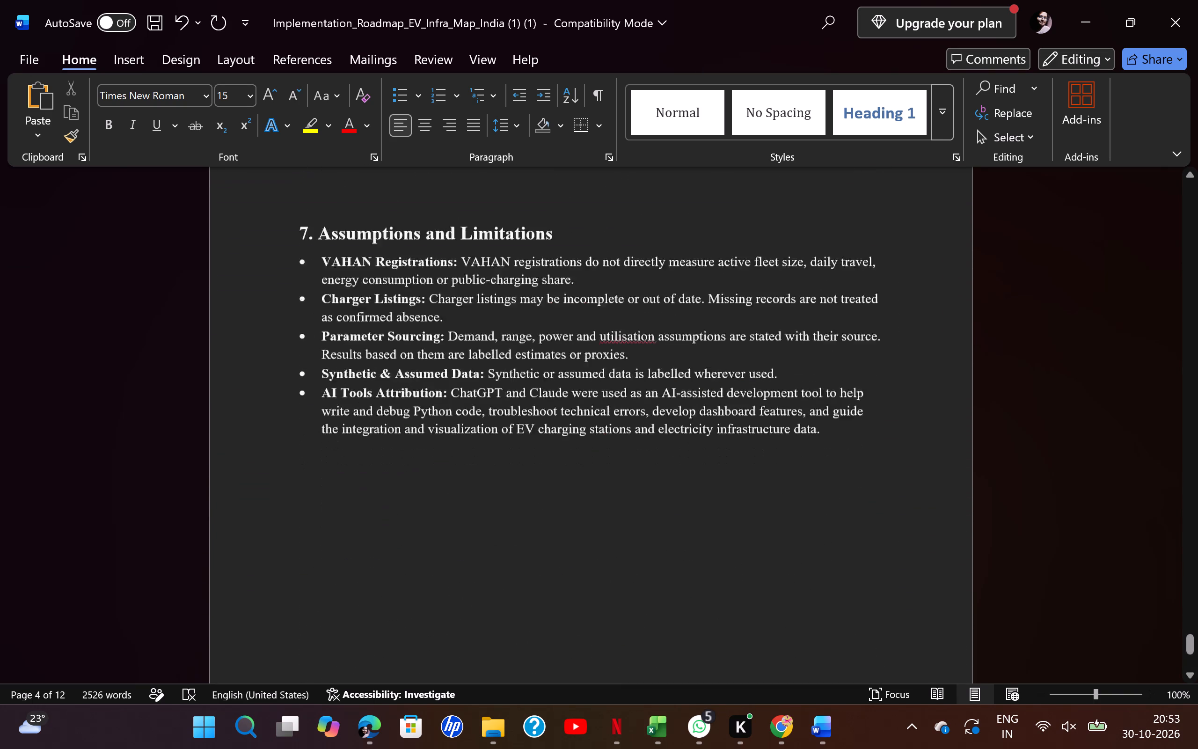
scroll(336, 507, down, 9)
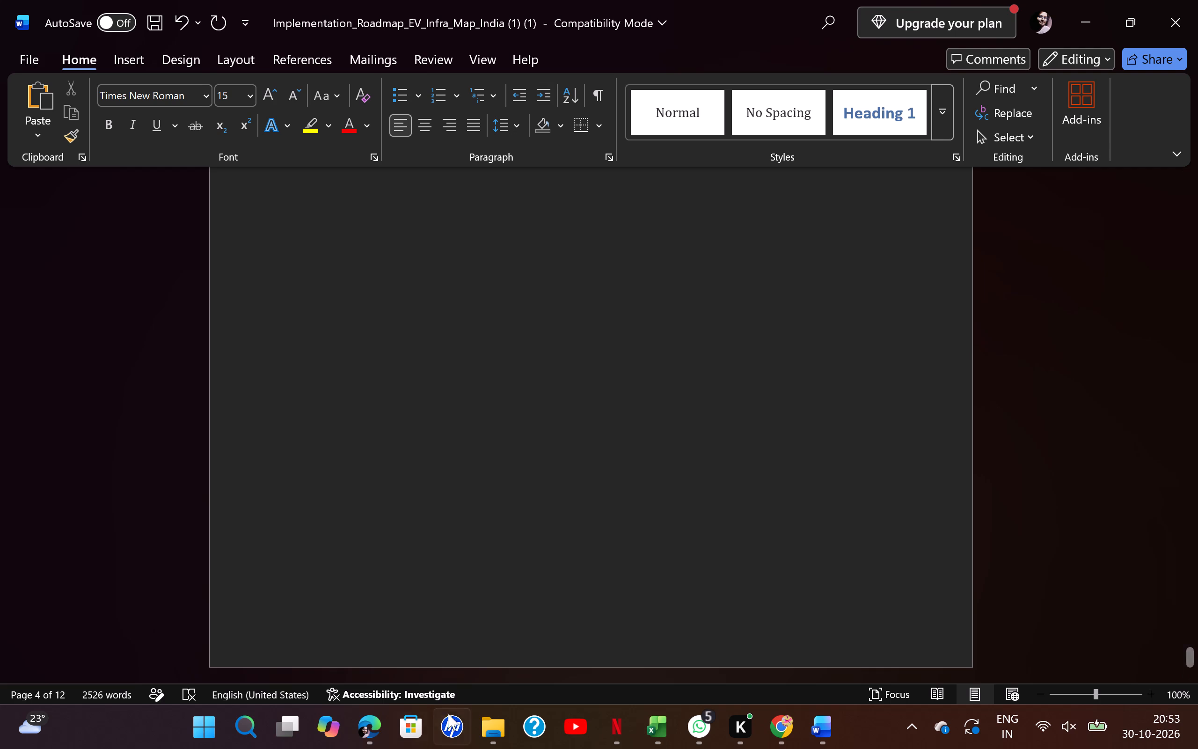
Re-examine the page breaks from the Roadmap section back through the priority score and mockups to the What-If Planning Simulator text.
scroll(453, 713, up, 20)
scroll(453, 713, up, 20)
scroll(453, 713, up, 1)
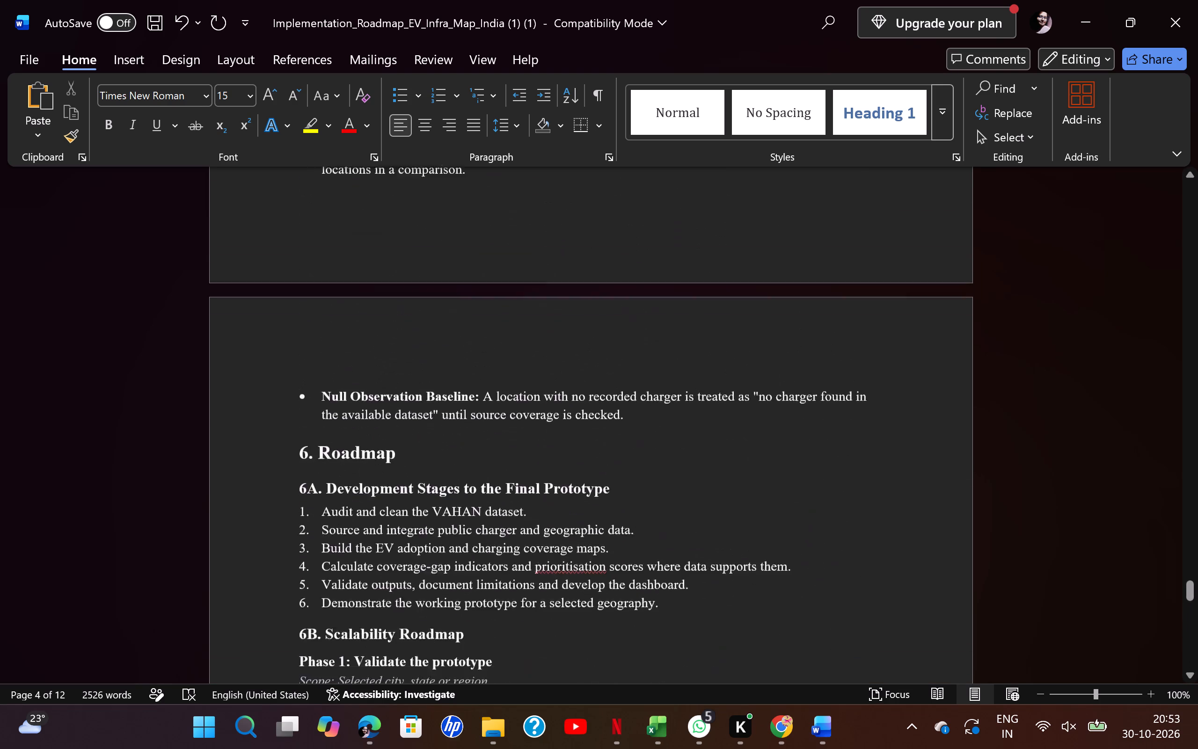
scroll(701, 557, up, 14)
scroll(701, 557, up, 7)
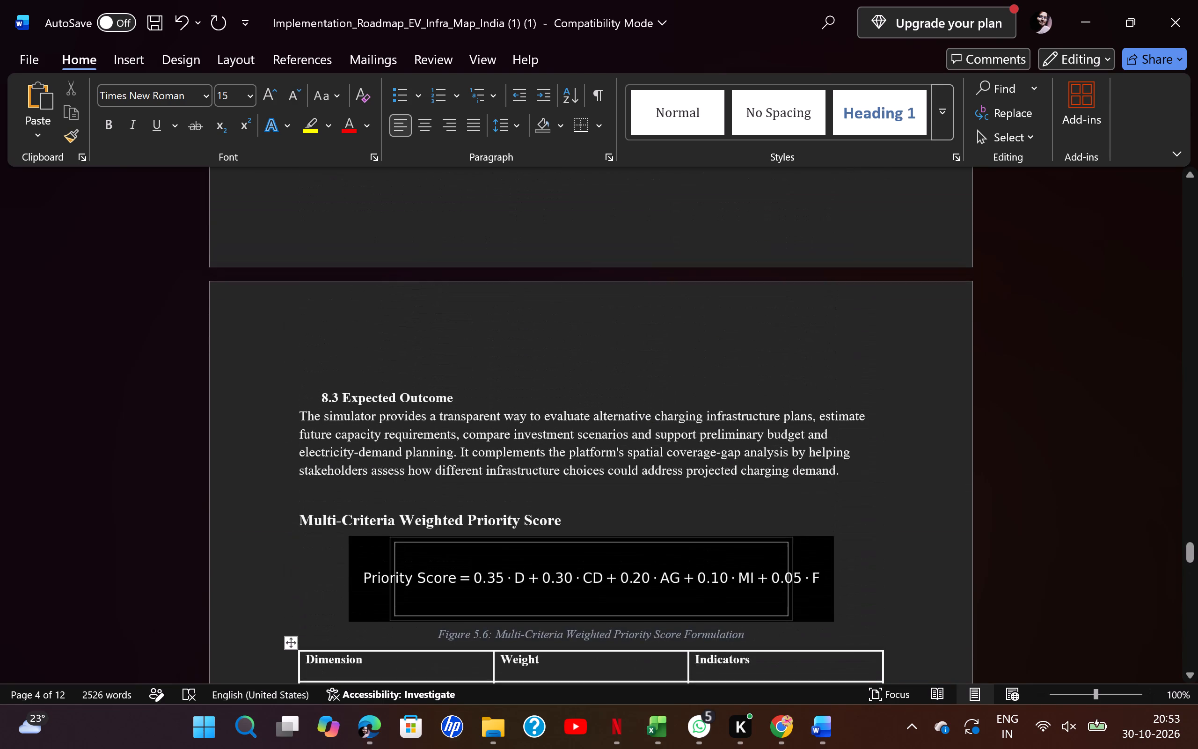
scroll(701, 557, up, 14)
scroll(701, 557, up, 20)
scroll(701, 557, up, 1)
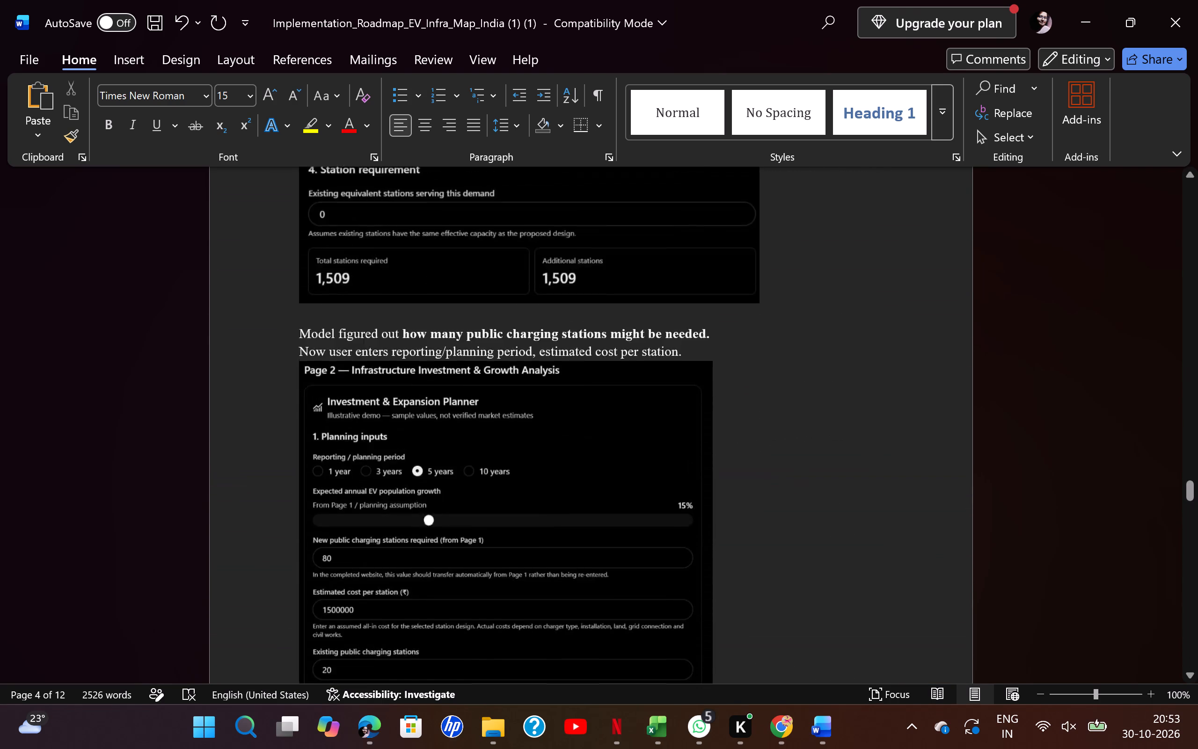
scroll(701, 557, up, 16)
scroll(701, 560, up, 13)
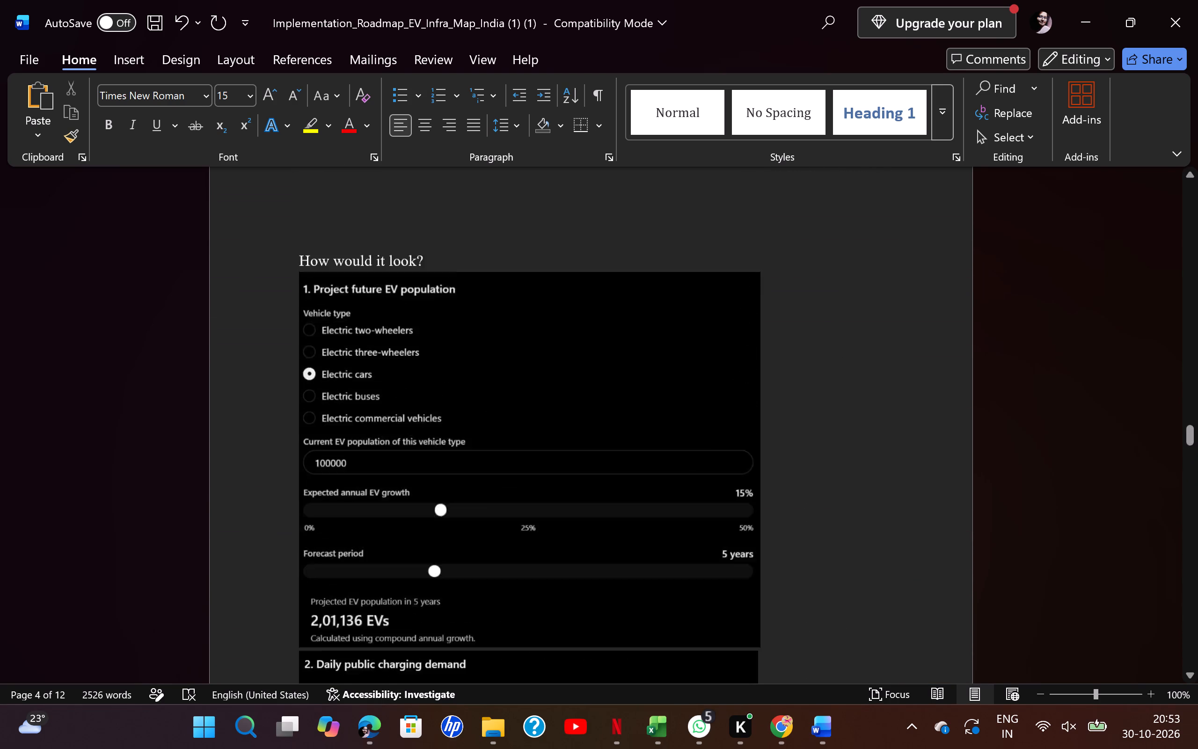
scroll(702, 559, up, 20)
scroll(702, 559, up, 20)
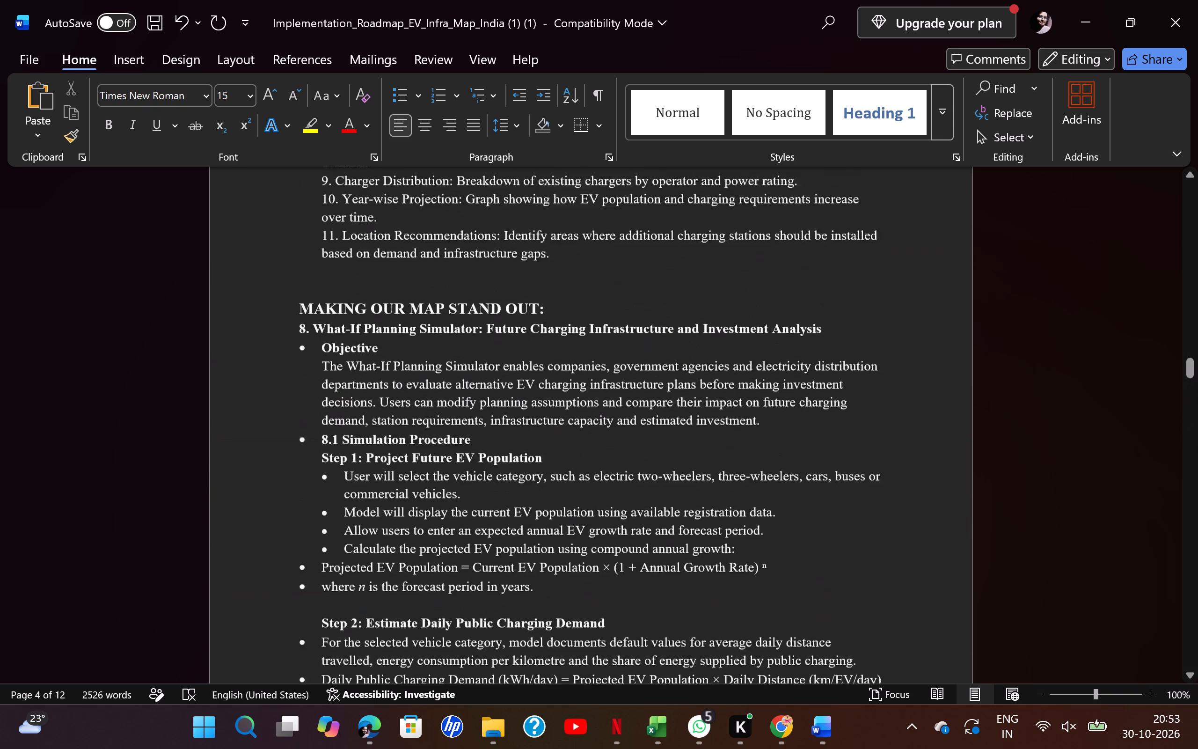
Re-examine the coverage ratio, charging gap, chargers-required and daily demand formula pages, continuing back to the start of the document.
scroll(704, 555, up, 18)
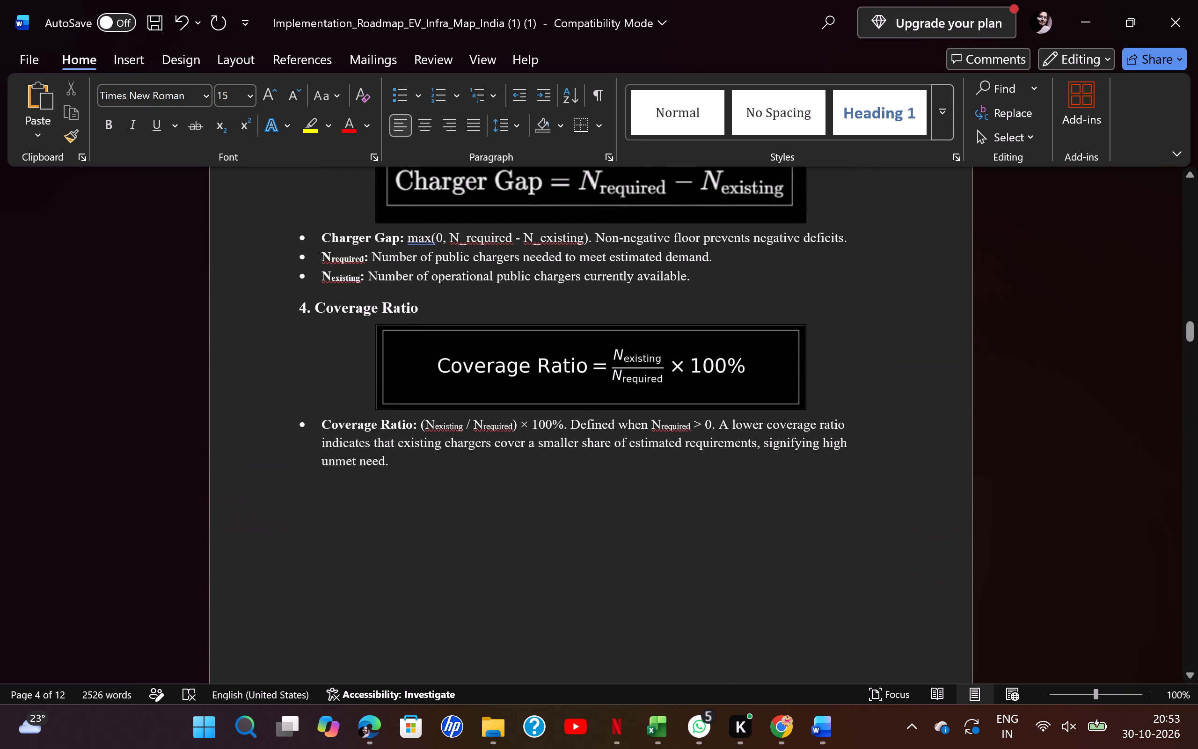
scroll(704, 555, up, 11)
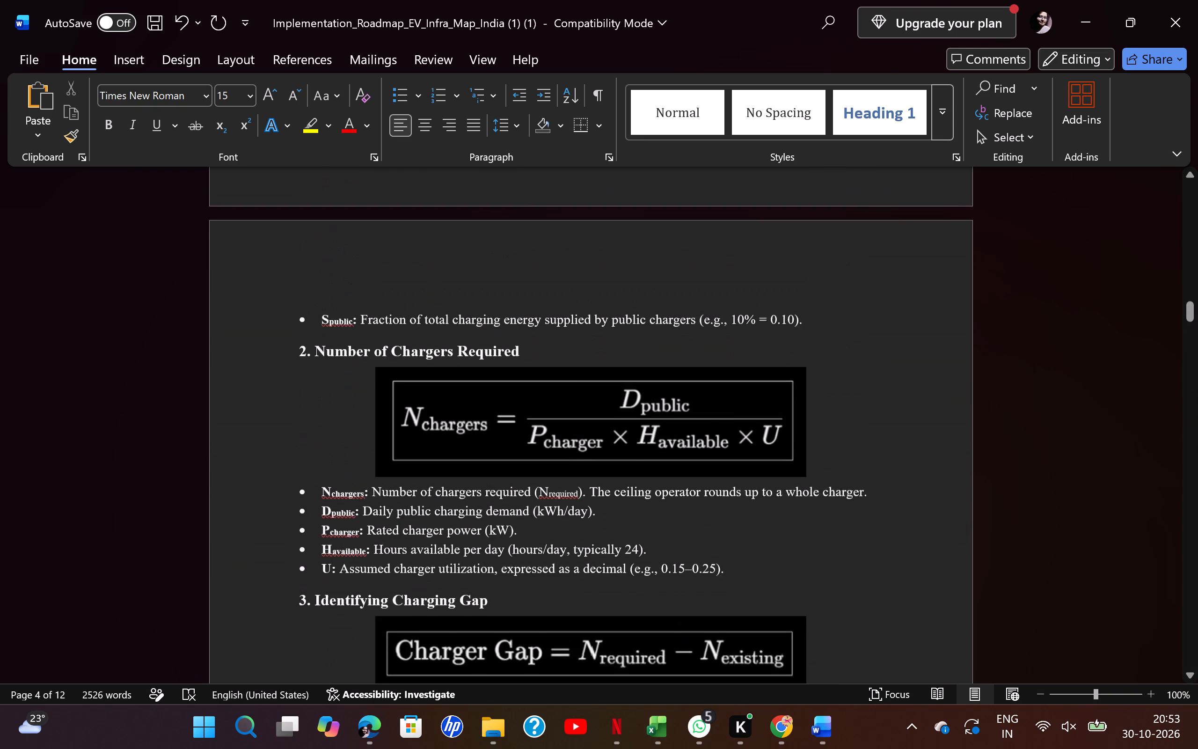
scroll(704, 555, up, 7)
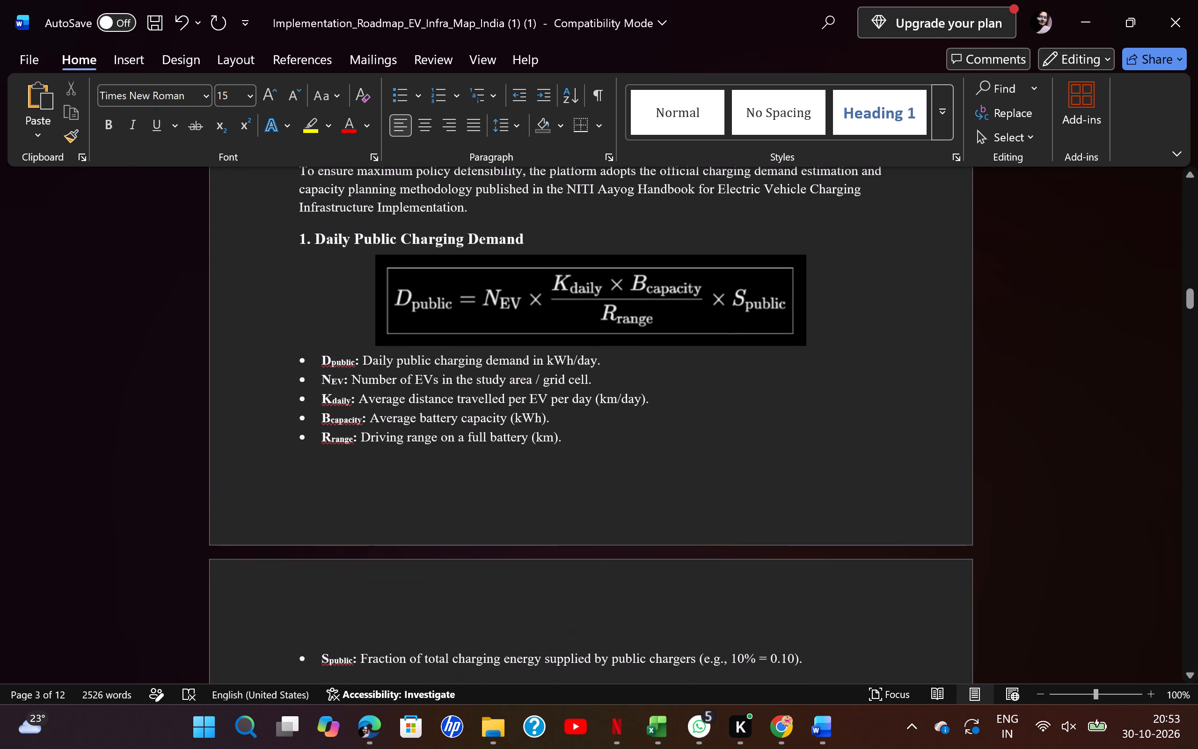
scroll(704, 555, up, 20)
scroll(704, 555, up, 20)
scroll(704, 555, up, 3)
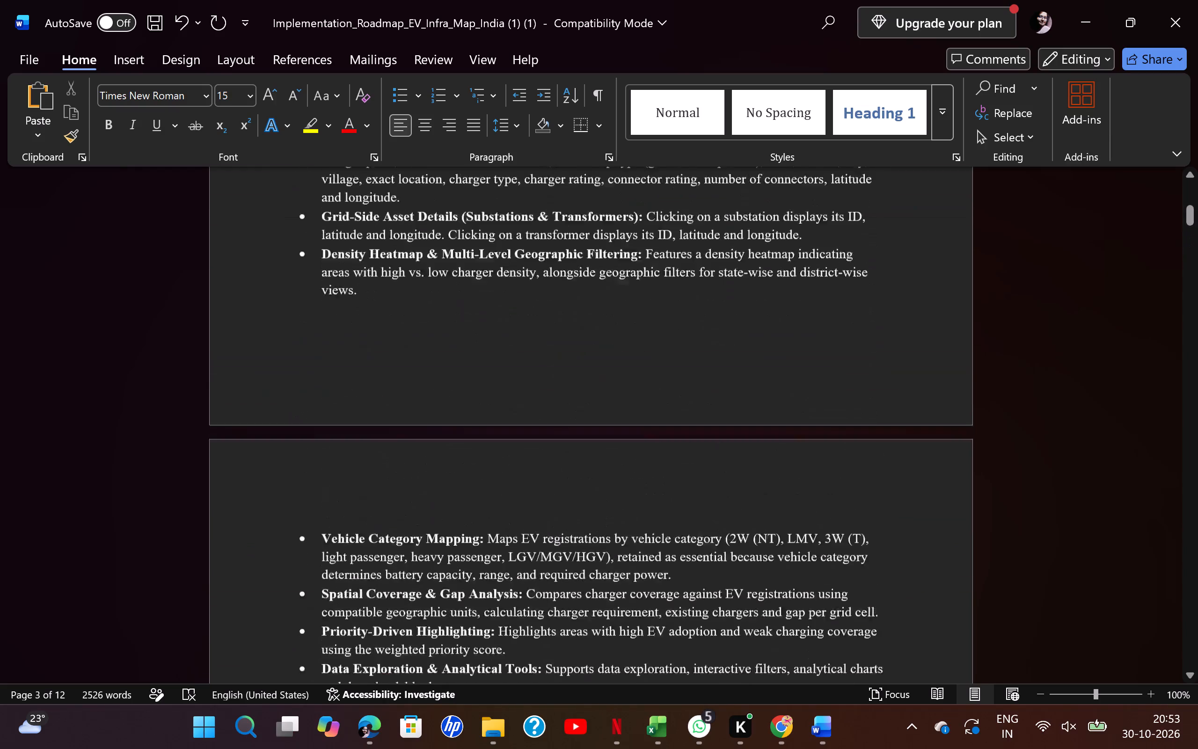
scroll(704, 555, up, 20)
Recheck the opening pages, covering Team Information, Problem Breakdown, the Implementation Objective bullets and the start of Data Sources.
scroll(704, 555, down, 7)
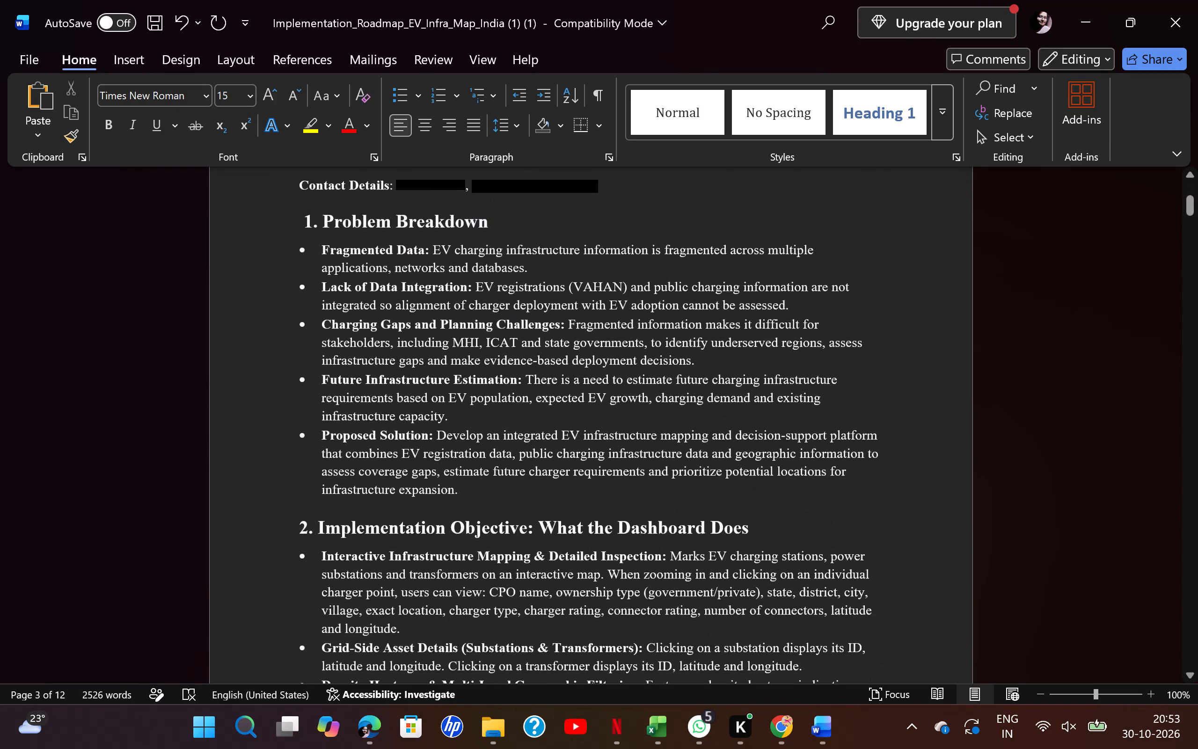
click(831, 746)
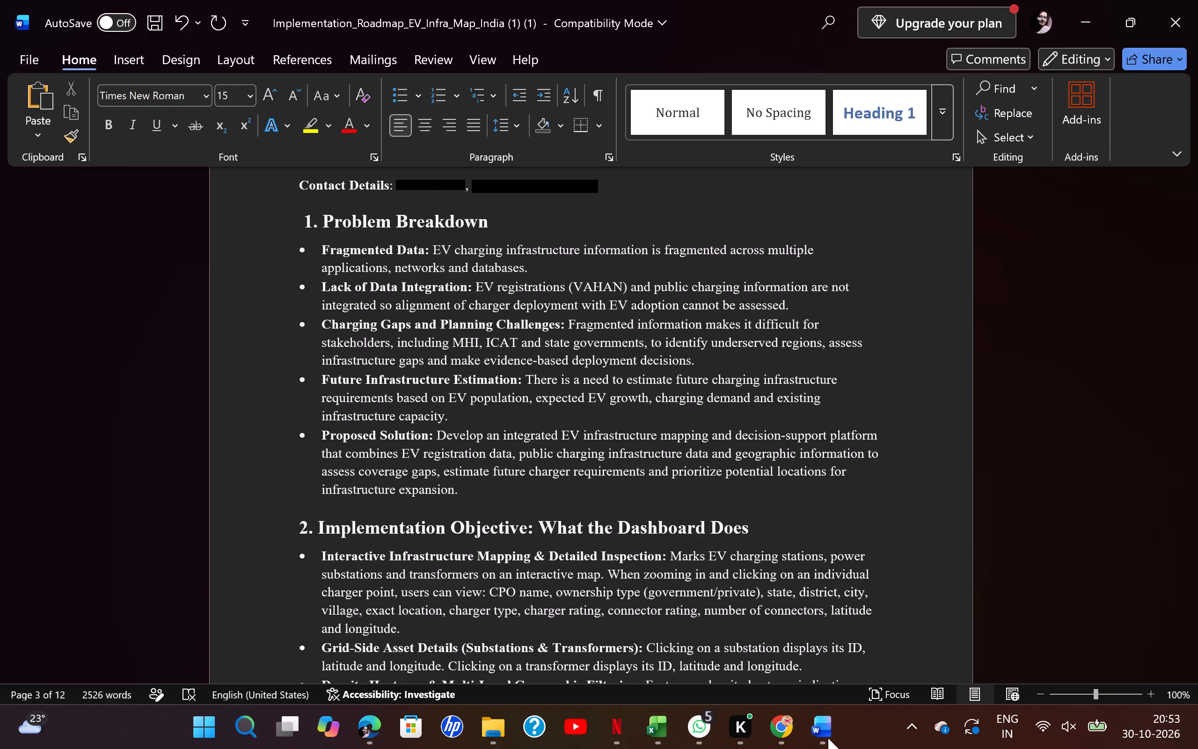
scroll(582, 554, up, 4)
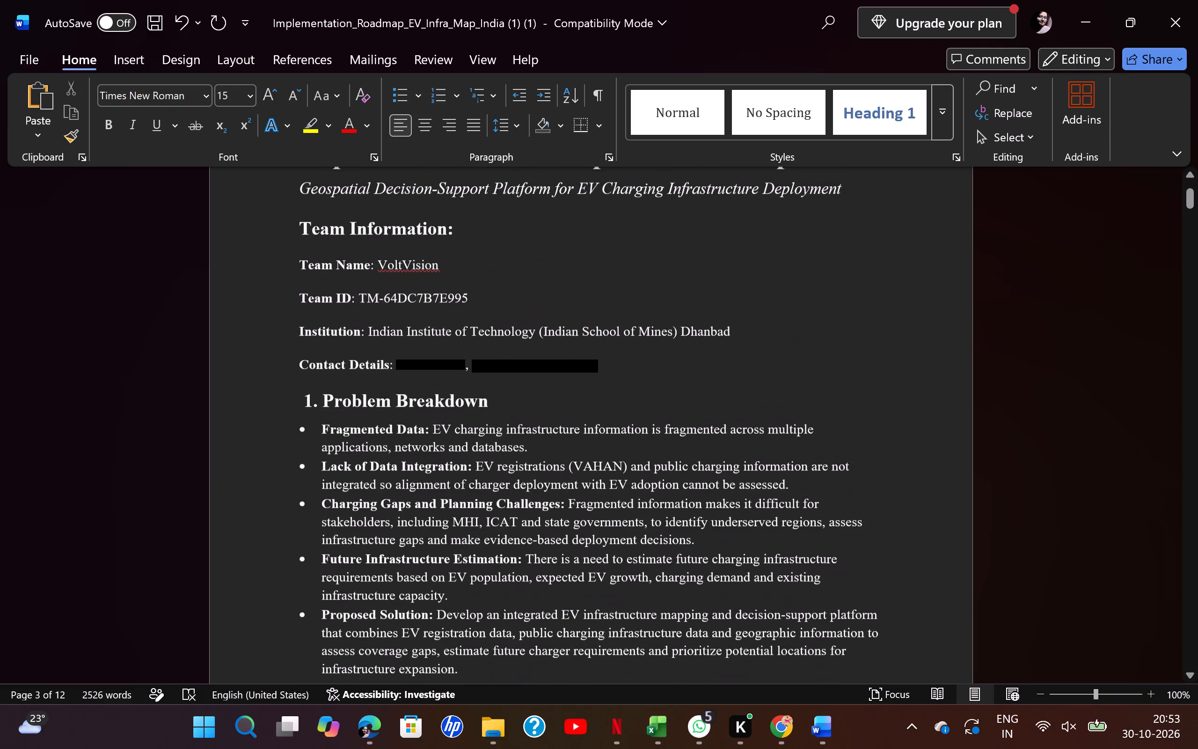
scroll(582, 554, up, 2)
scroll(582, 554, down, 5)
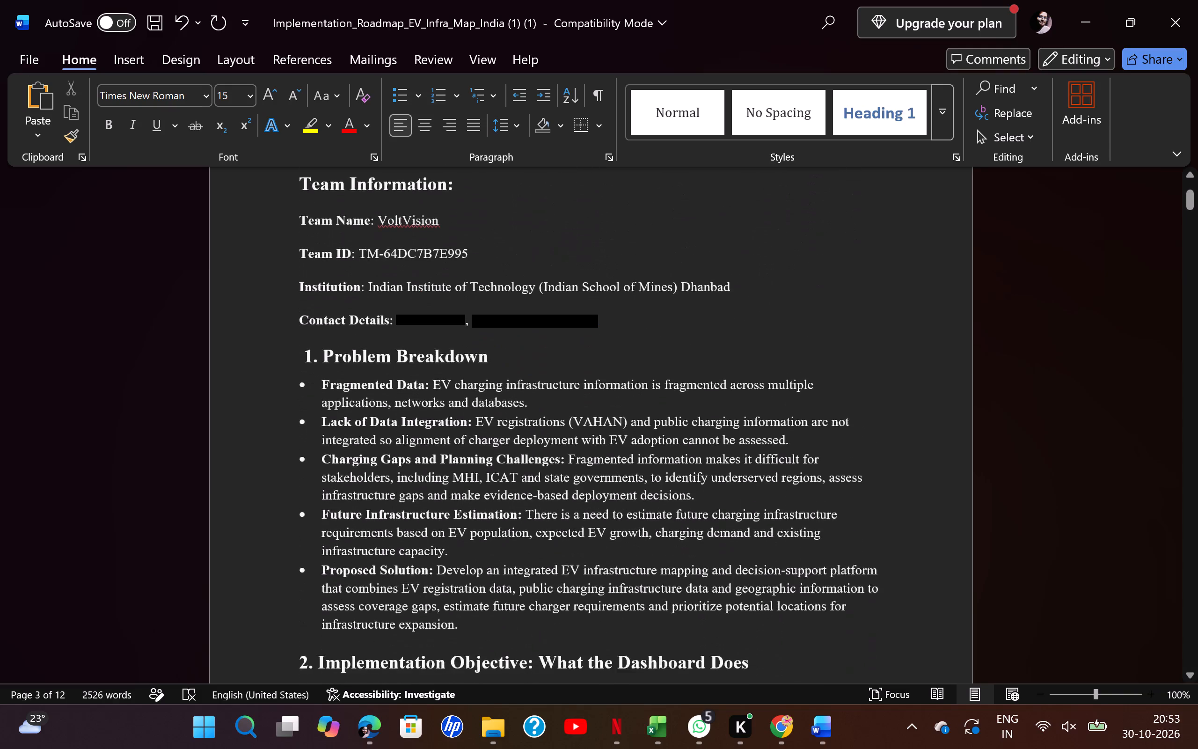
scroll(582, 554, down, 7)
scroll(723, 593, down, 4)
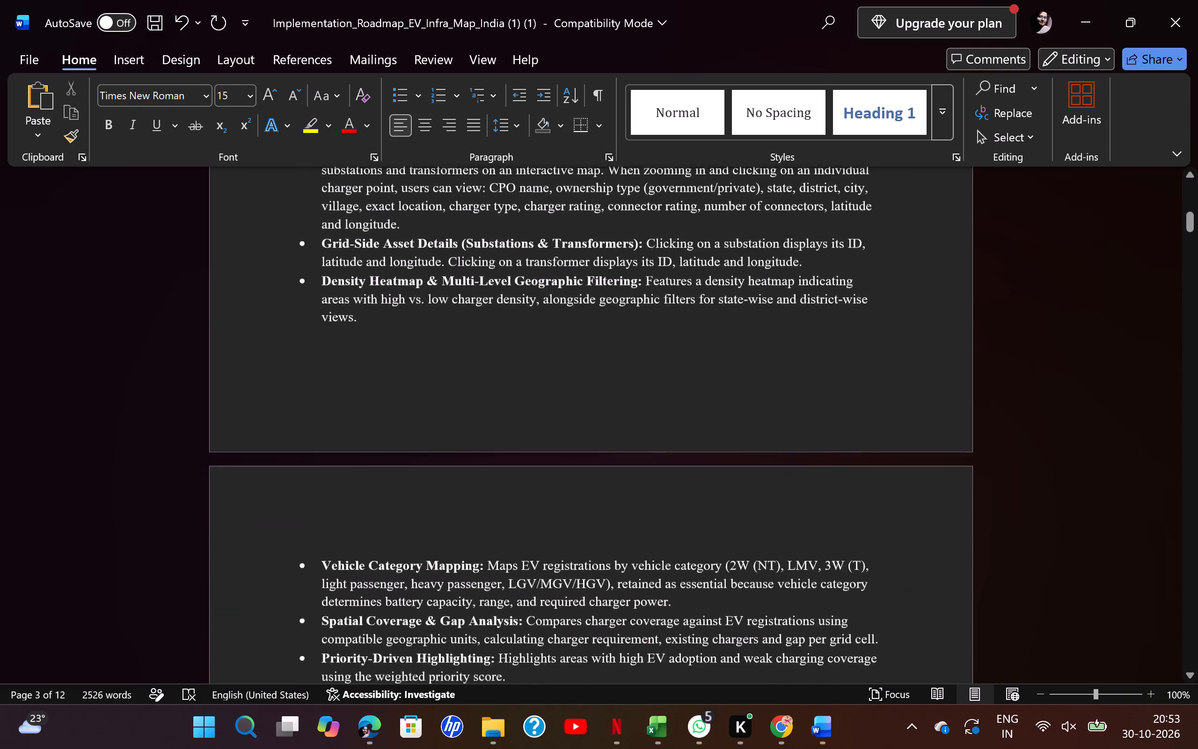
scroll(723, 593, down, 6)
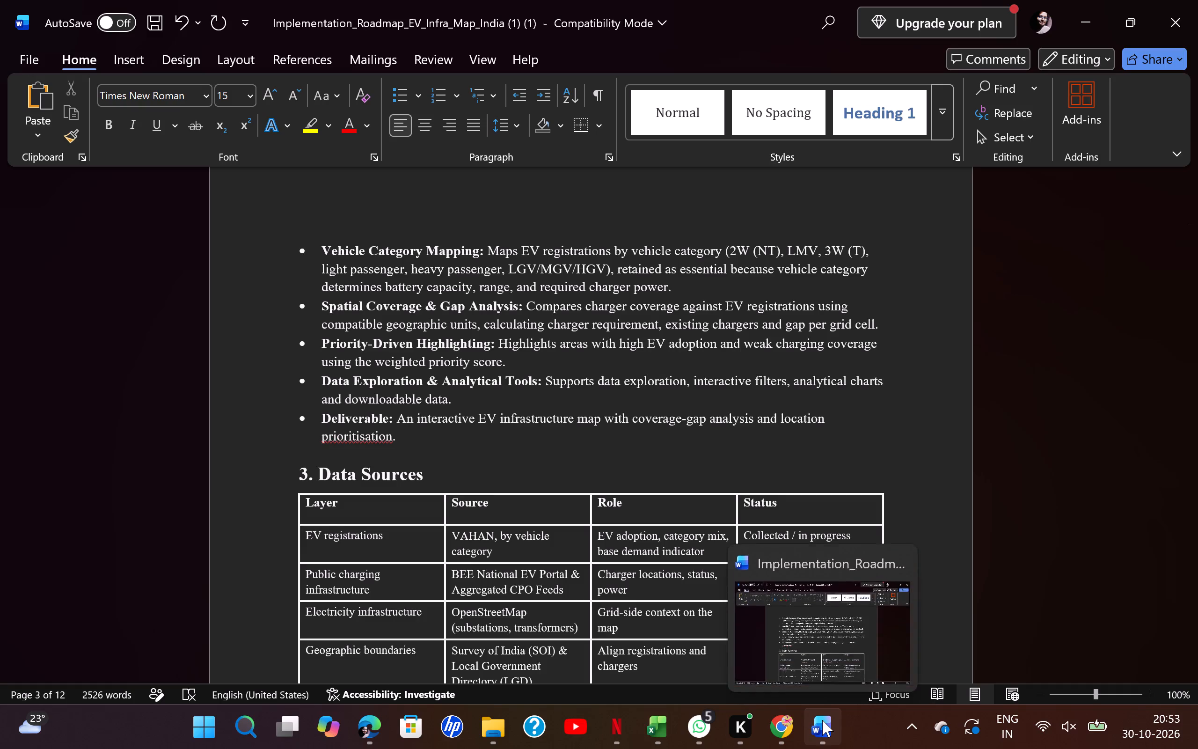
click(822, 720)
click(822, 720)
scroll(675, 422, up, 6)
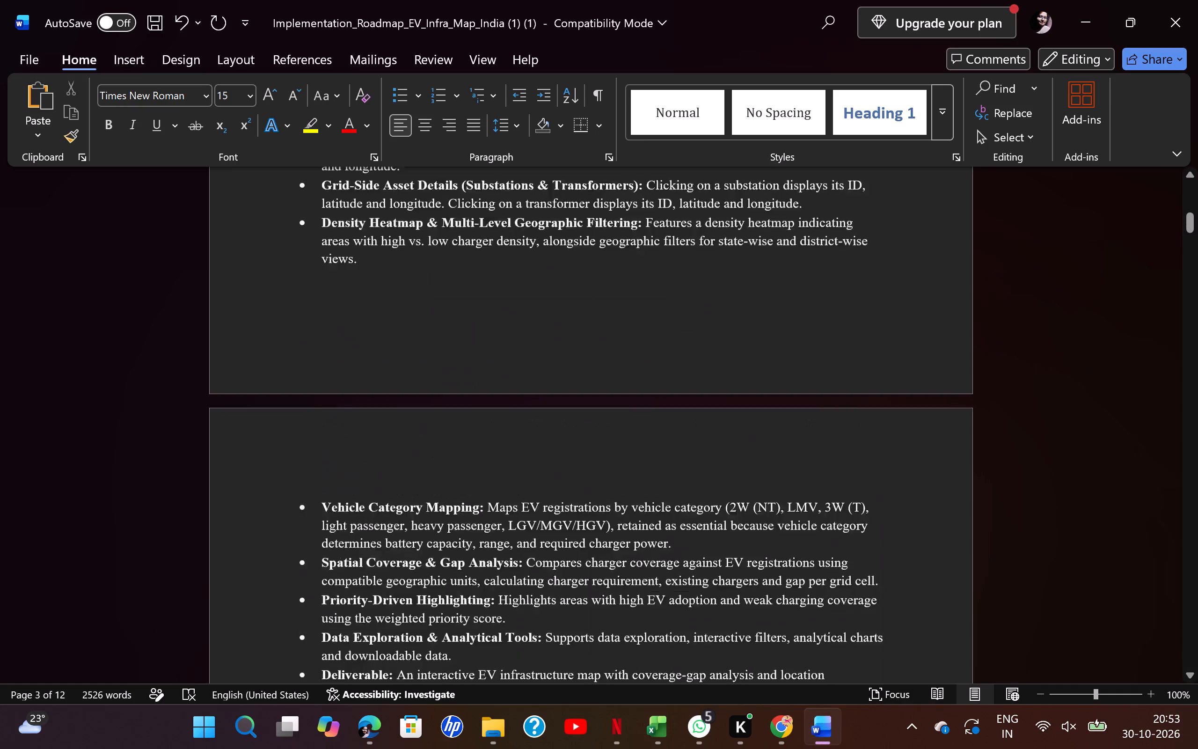
scroll(675, 422, up, 13)
scroll(675, 422, up, 15)
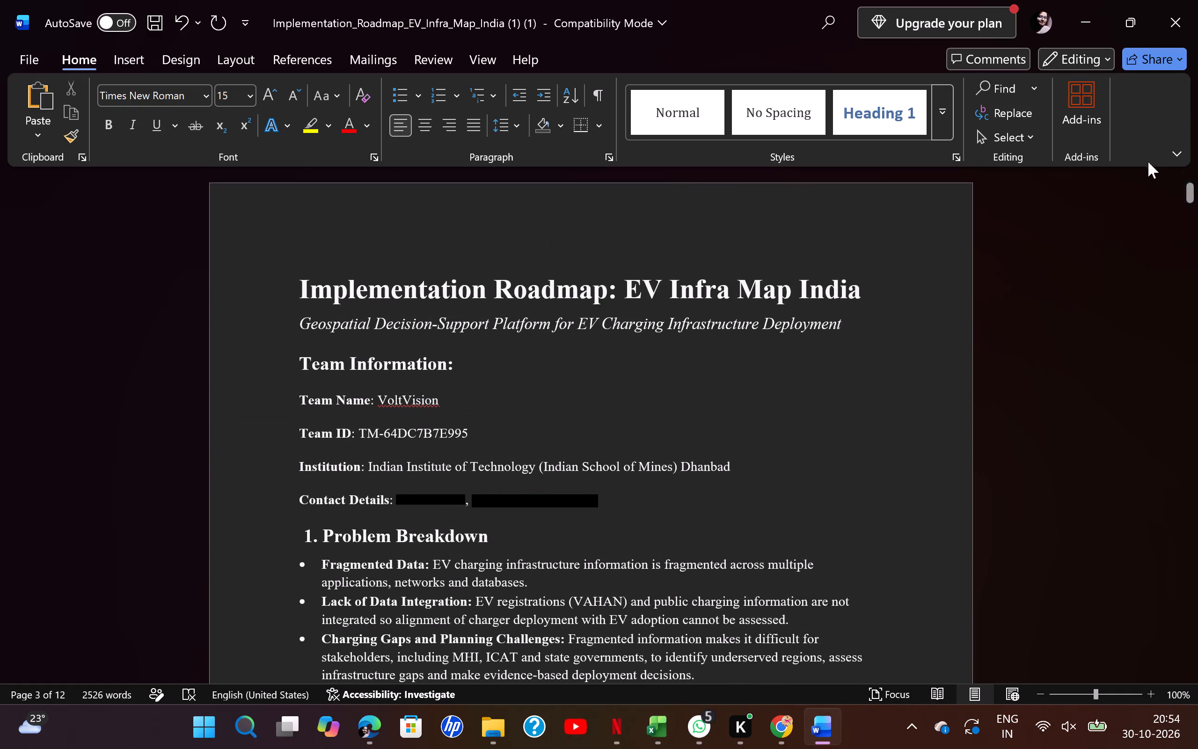
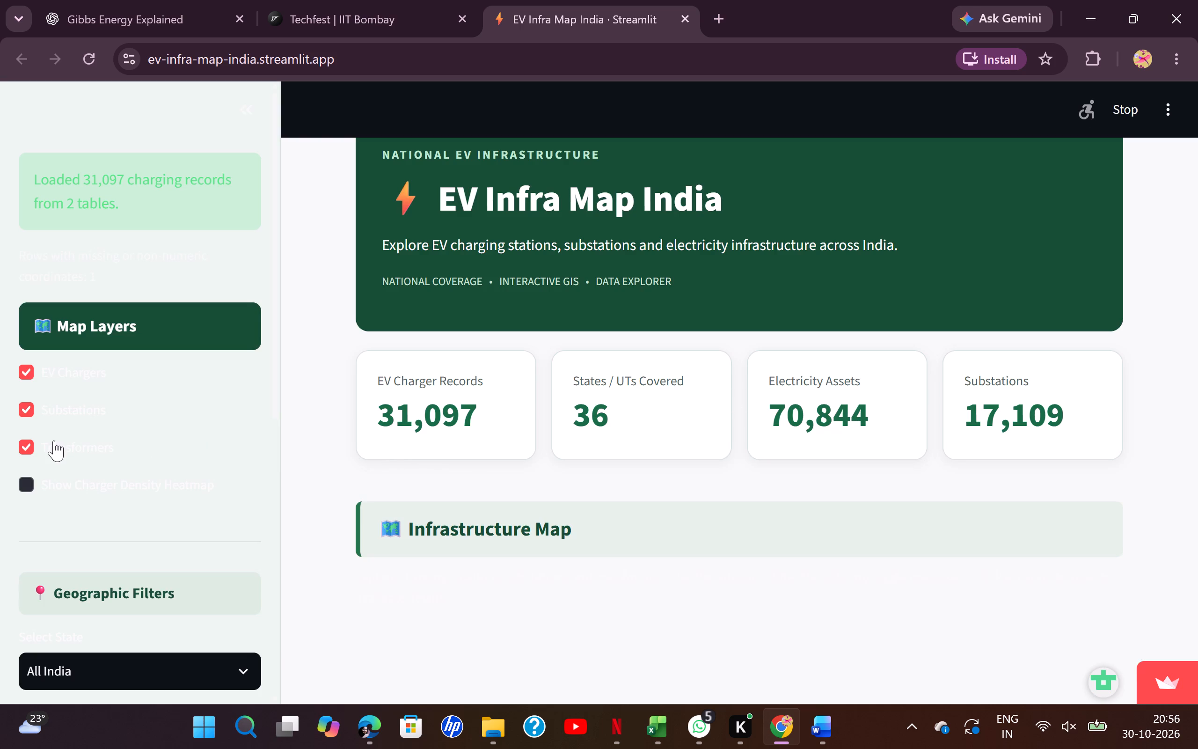
Turn off the EV Chargers, Substations and Transformers map layers in the EV Infra Map India dashboard.
scroll(67, 431, down, 2)
scroll(584, 436, down, 2)
scroll(584, 435, up, 11)
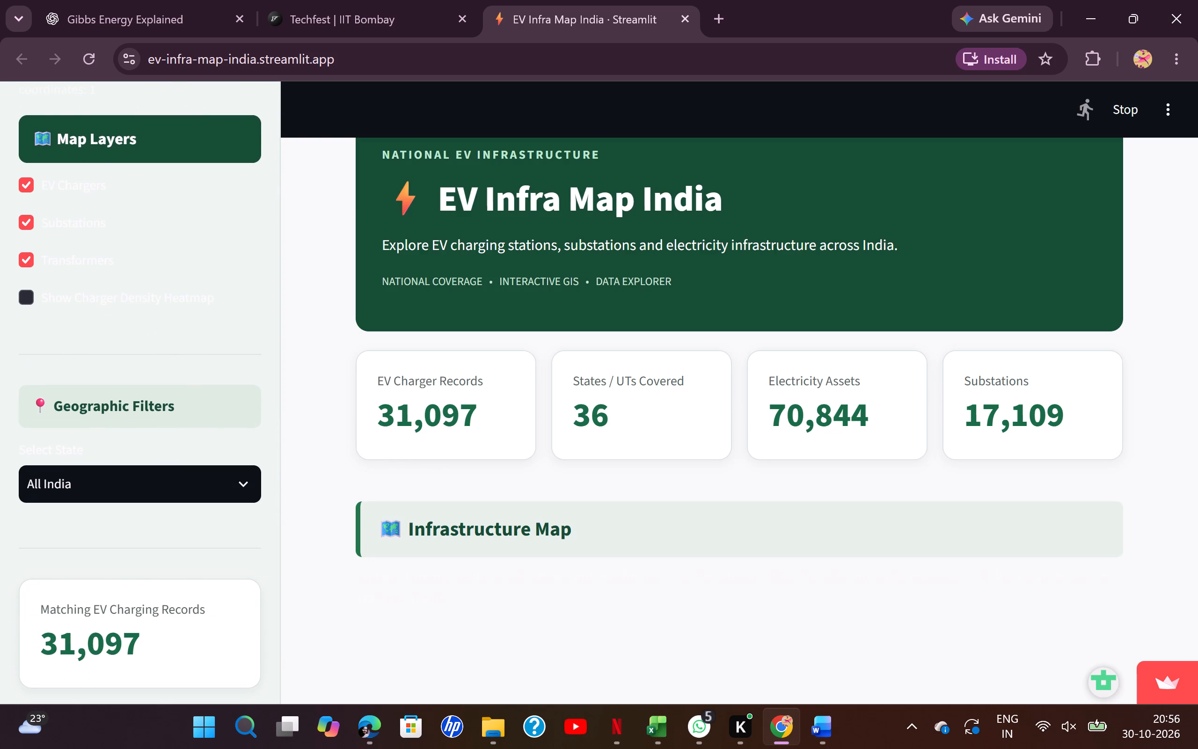
scroll(742, 325, up, 5)
scroll(647, 383, up, 14)
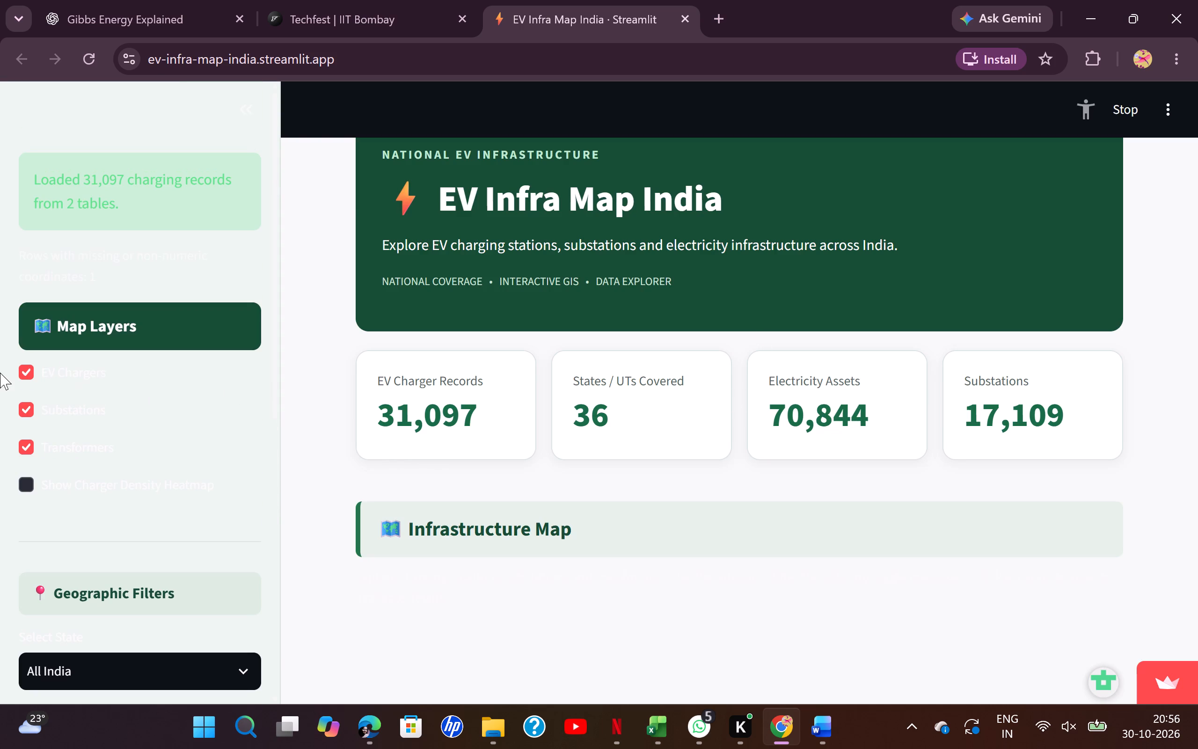
click(23, 376)
click(23, 413)
click(28, 447)
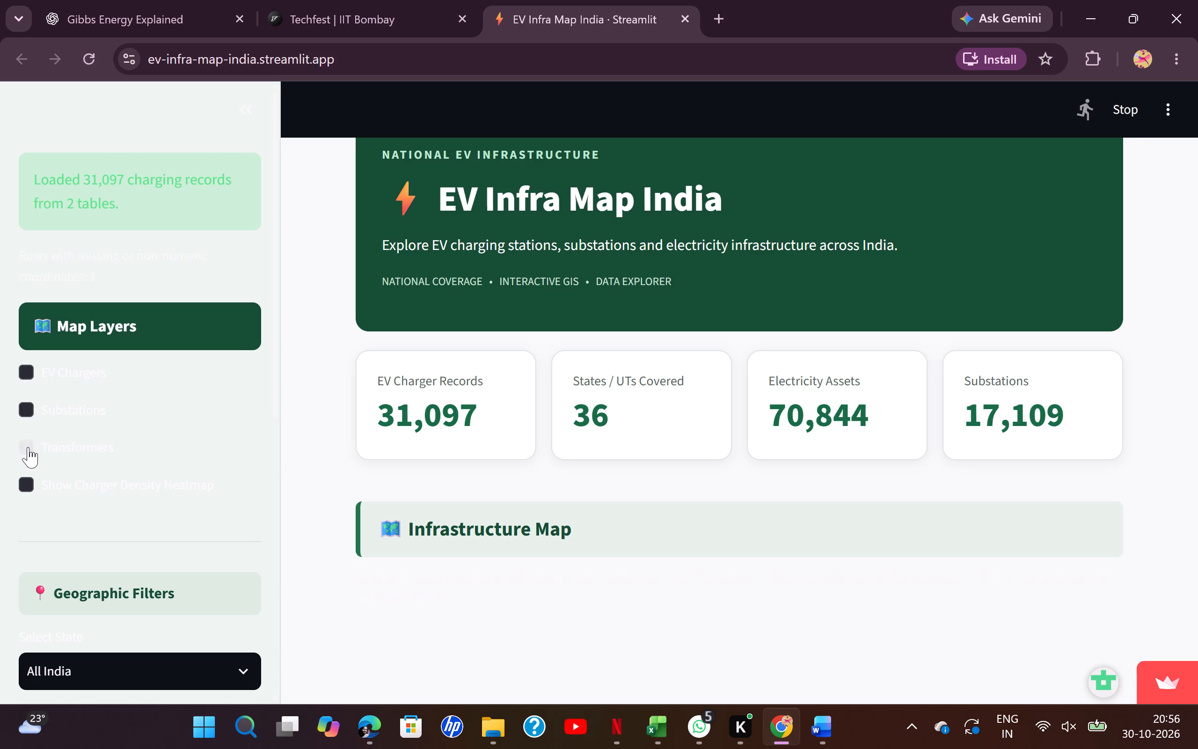
Switch to the implementation roadmap in Word, find the Figure 5.1 formula caption and enable editing of the protected document.
click(820, 731)
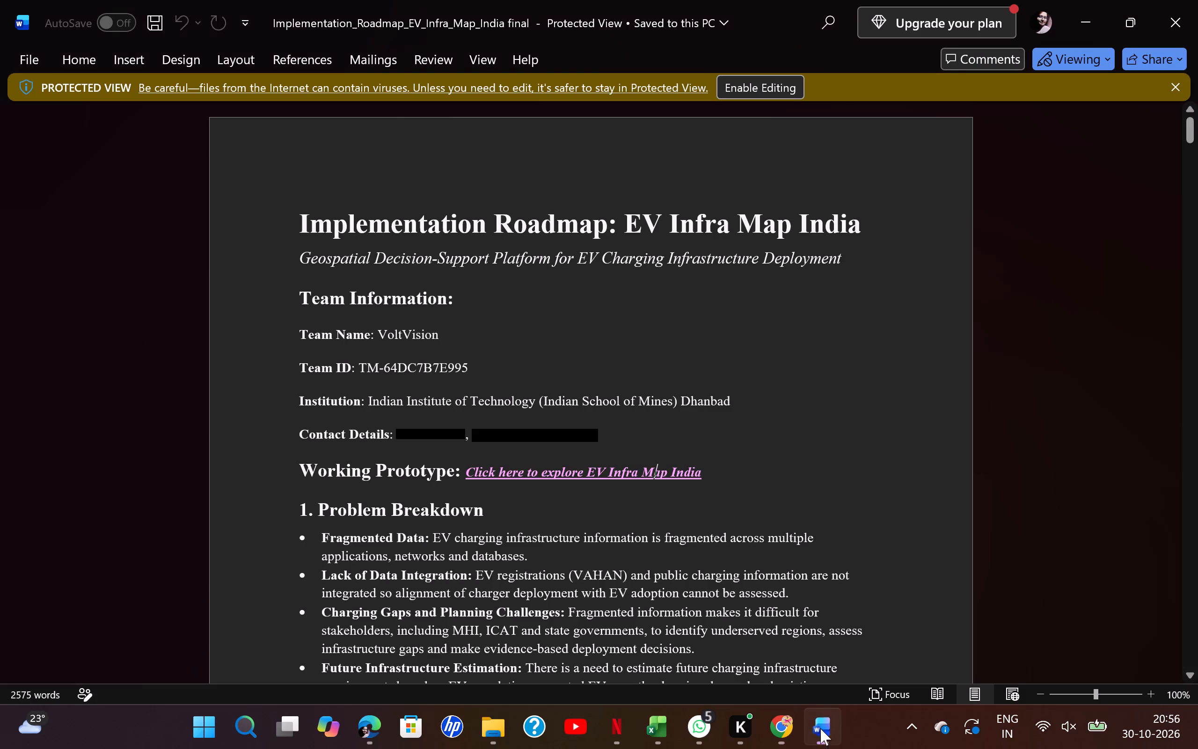
scroll(626, 437, down, 19)
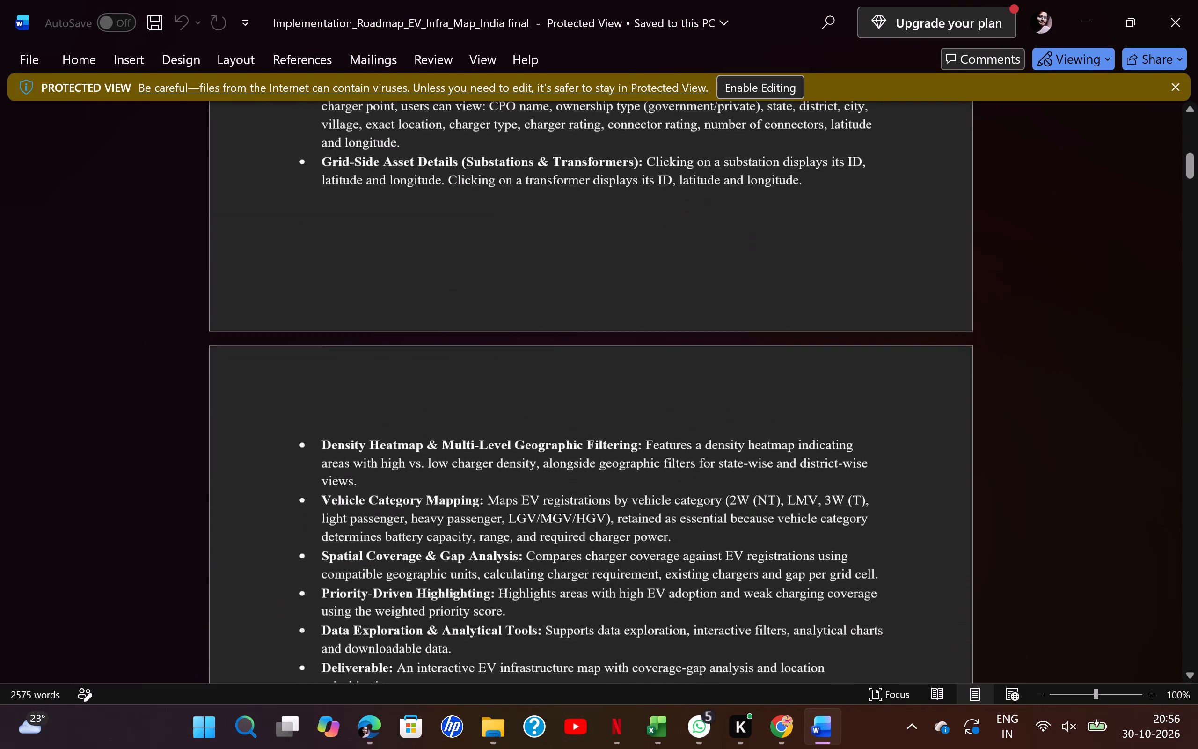
scroll(628, 451, down, 3)
scroll(628, 451, down, 20)
scroll(628, 451, down, 10)
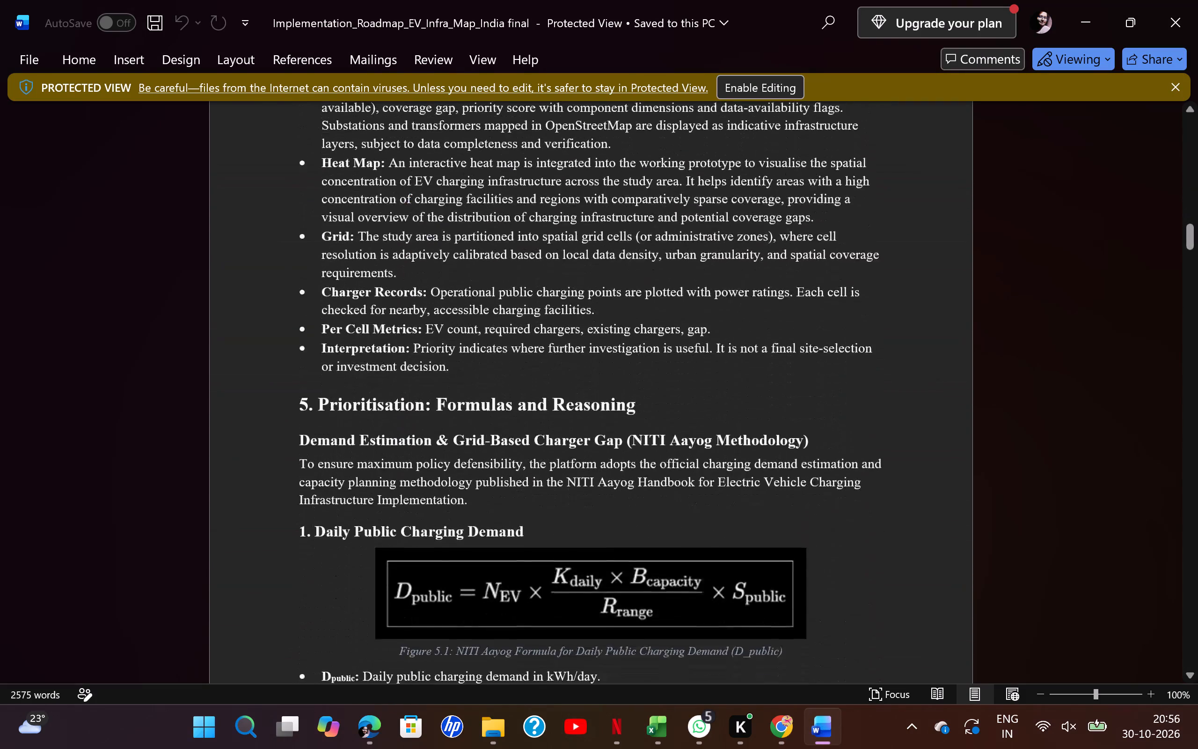
scroll(621, 445, up, 4)
scroll(459, 340, down, 2)
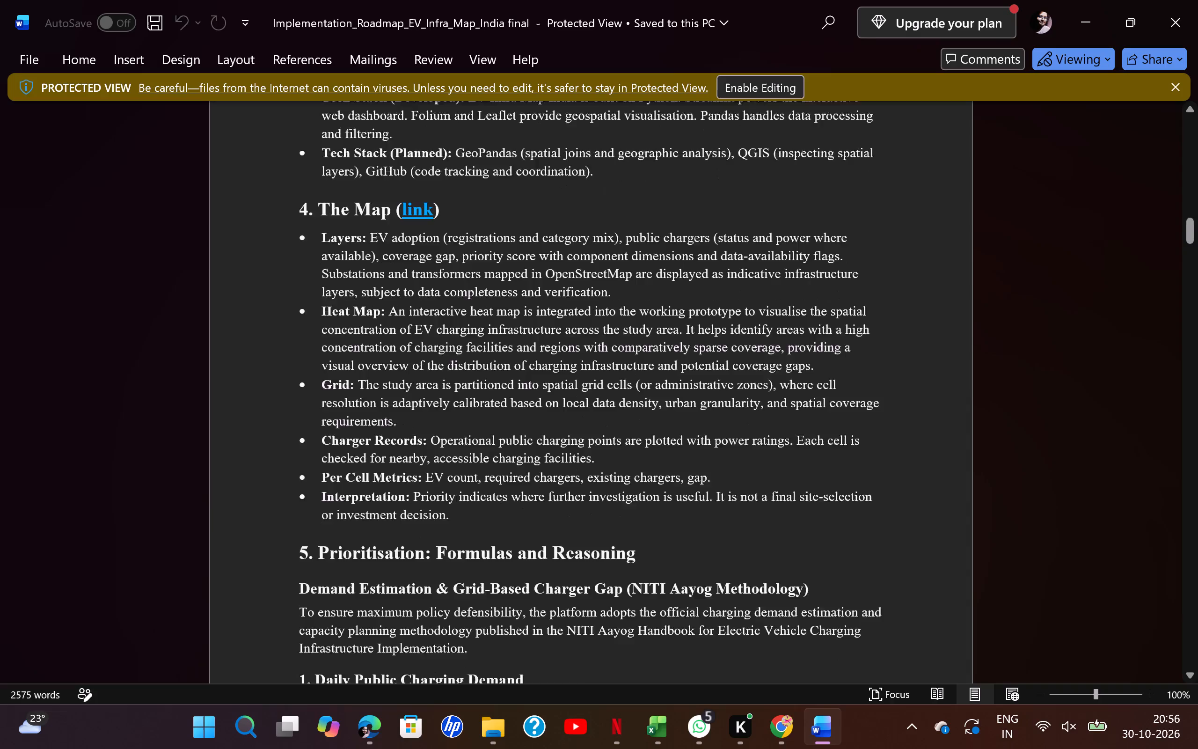
scroll(459, 341, down, 13)
scroll(459, 341, up, 4)
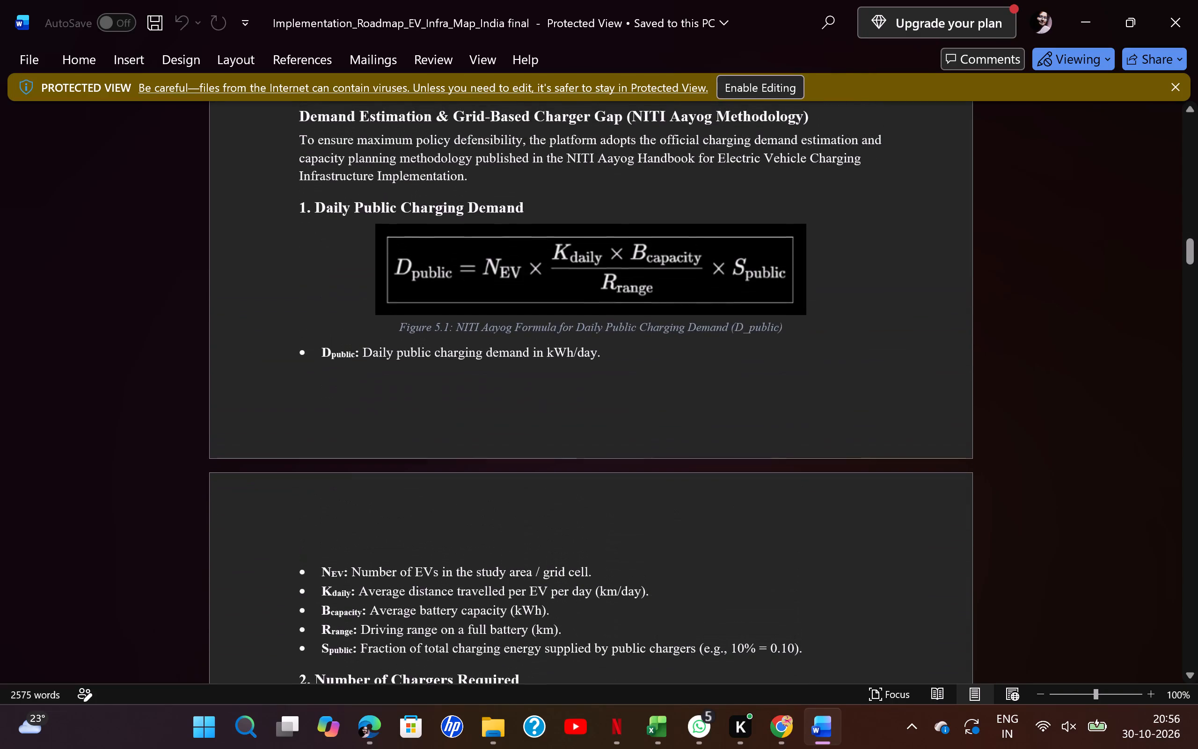
drag(789, 328, 372, 329)
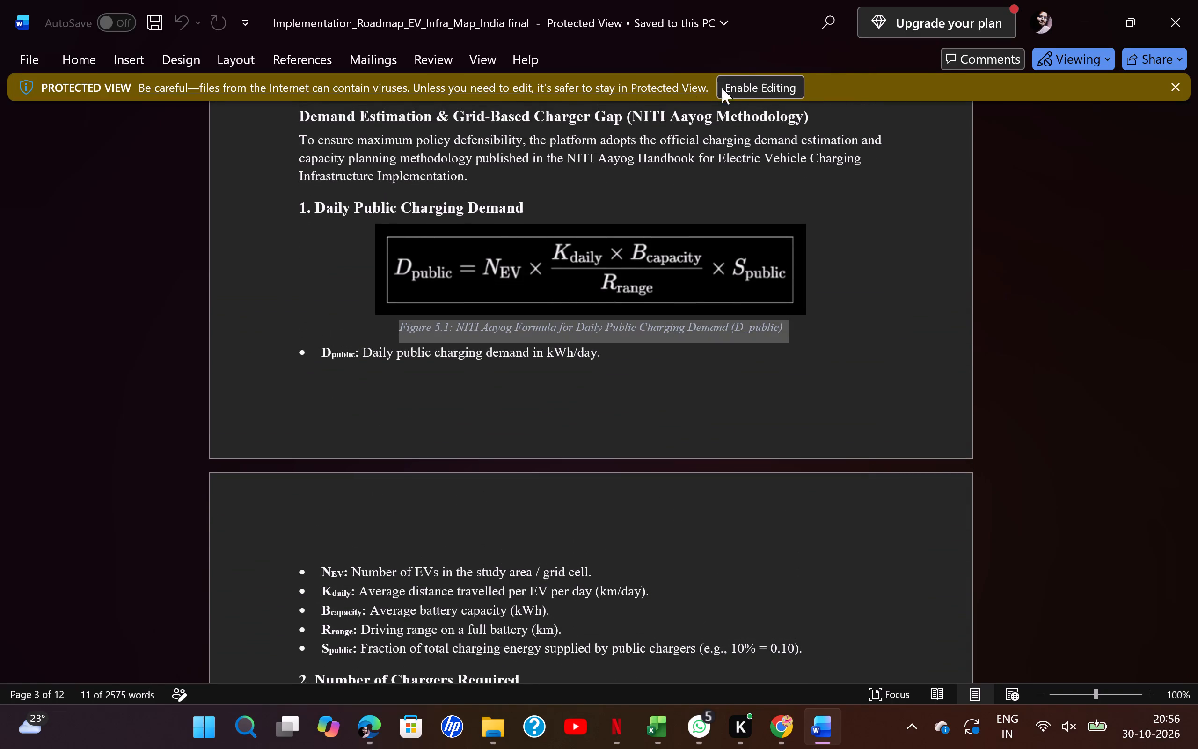
click(743, 84)
Delete the Figure 5.1 caption below the Daily Public Charging Demand formula.
scroll(716, 369, down, 5)
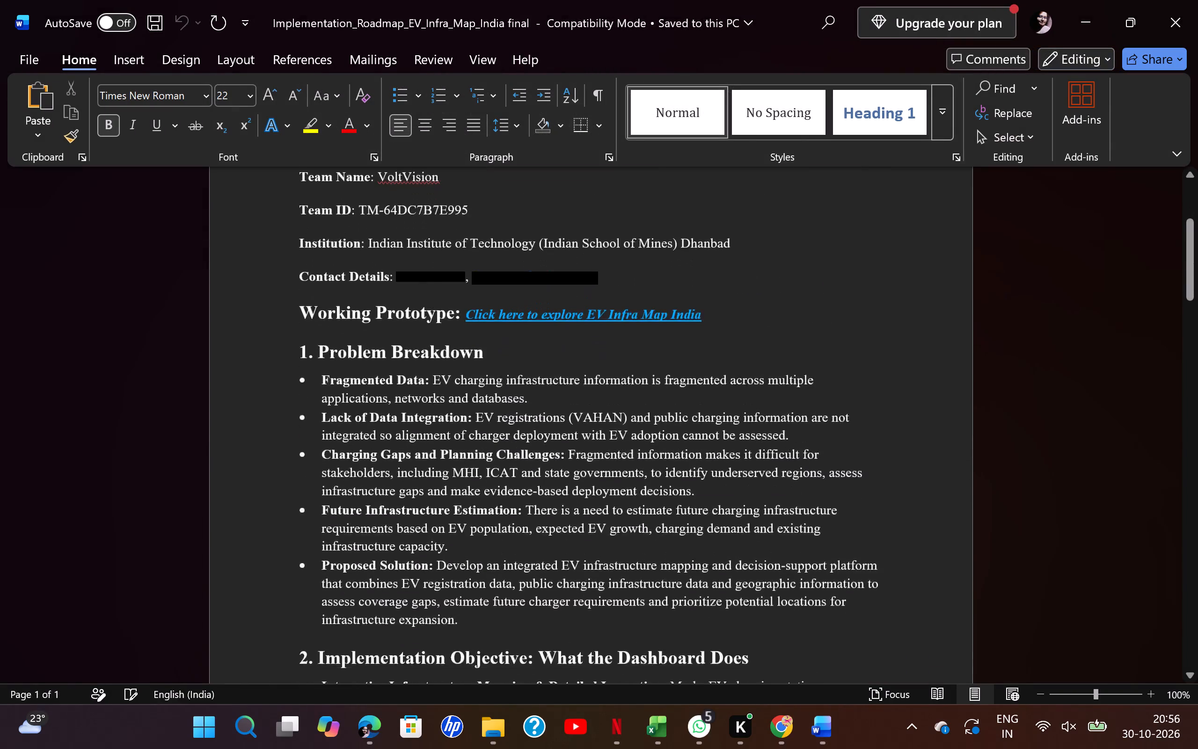
scroll(716, 371, down, 20)
scroll(716, 371, down, 12)
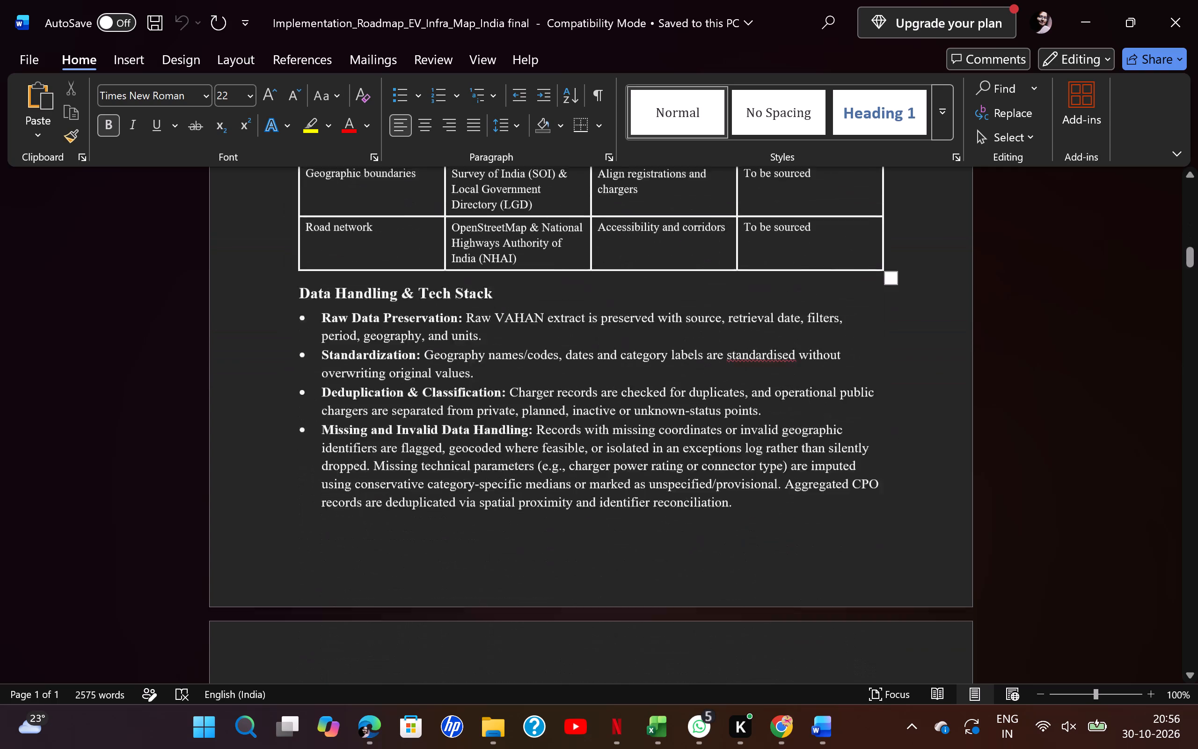
scroll(717, 382, down, 17)
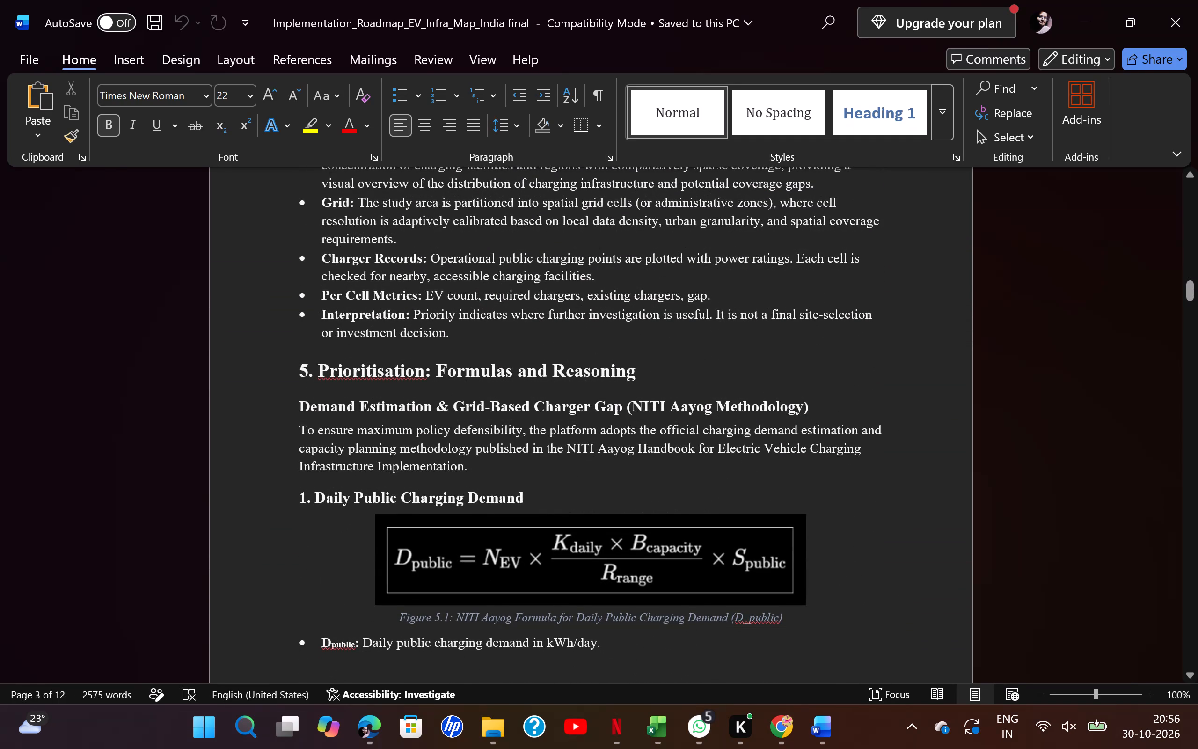
scroll(712, 379, down, 5)
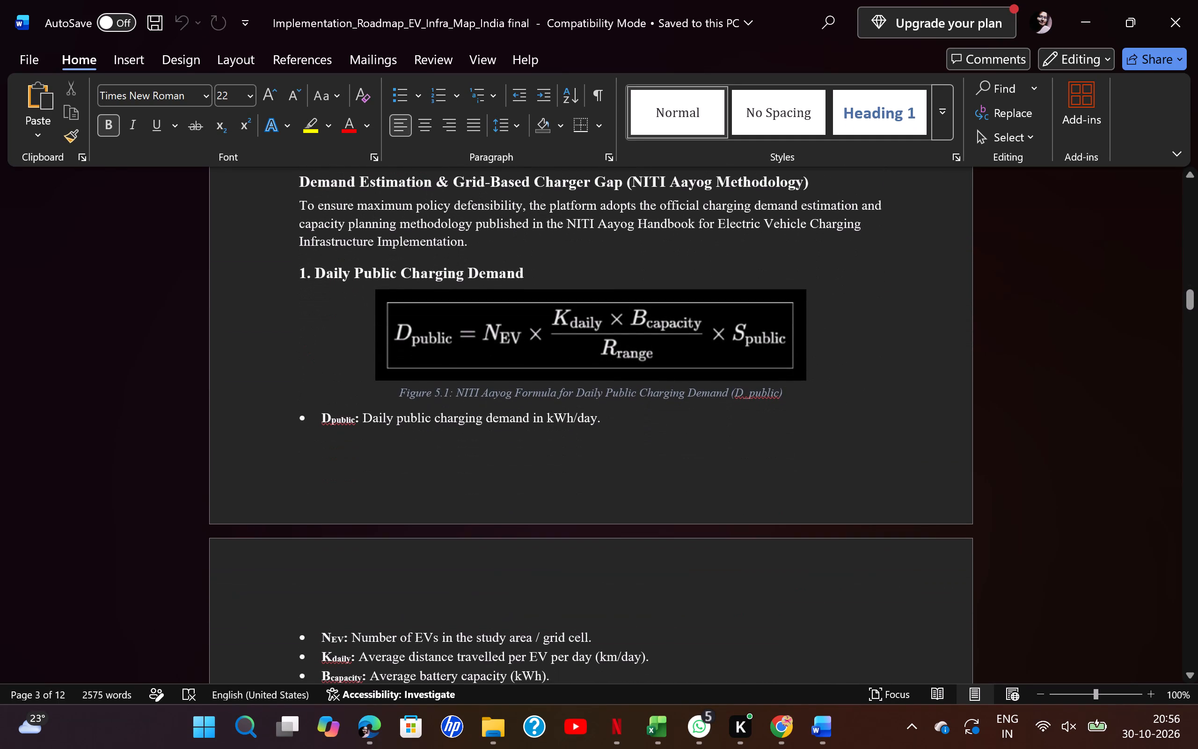
drag(811, 393, 392, 397)
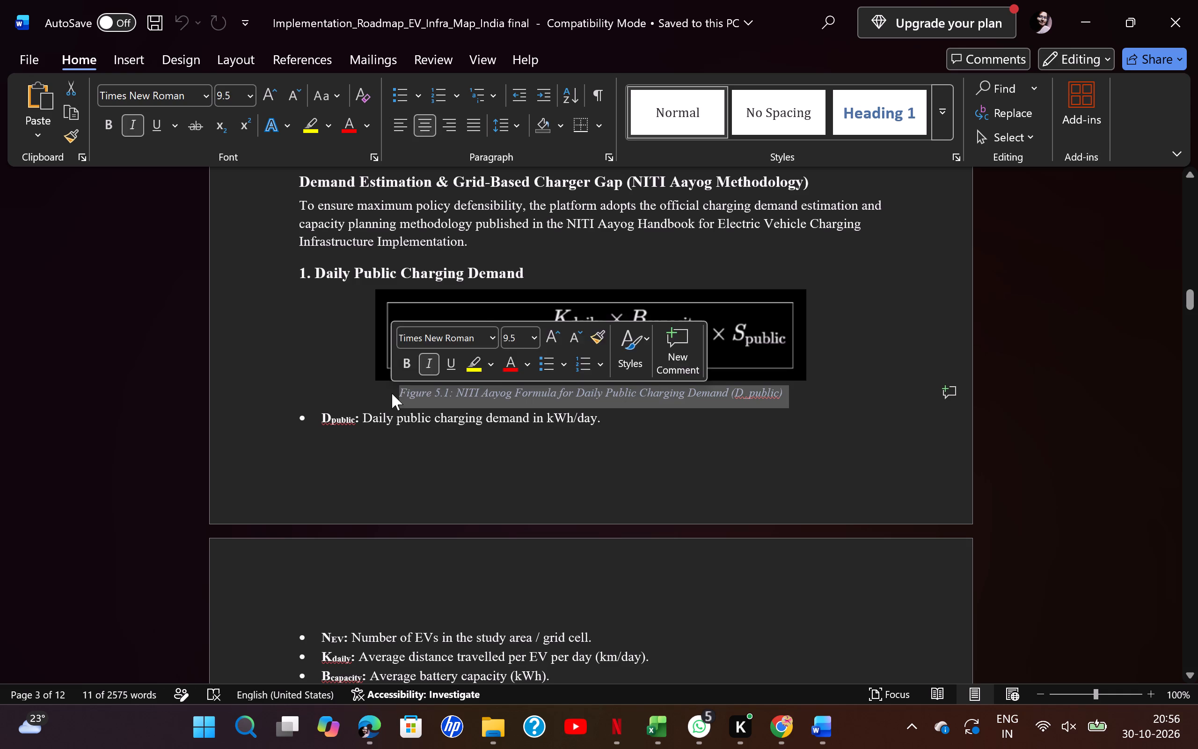
key(BackSpace)
Add unbulleted blank space below the daily demand formula so the D_public definition starts on the next page with the other variables.
key(Return)
key(Return)
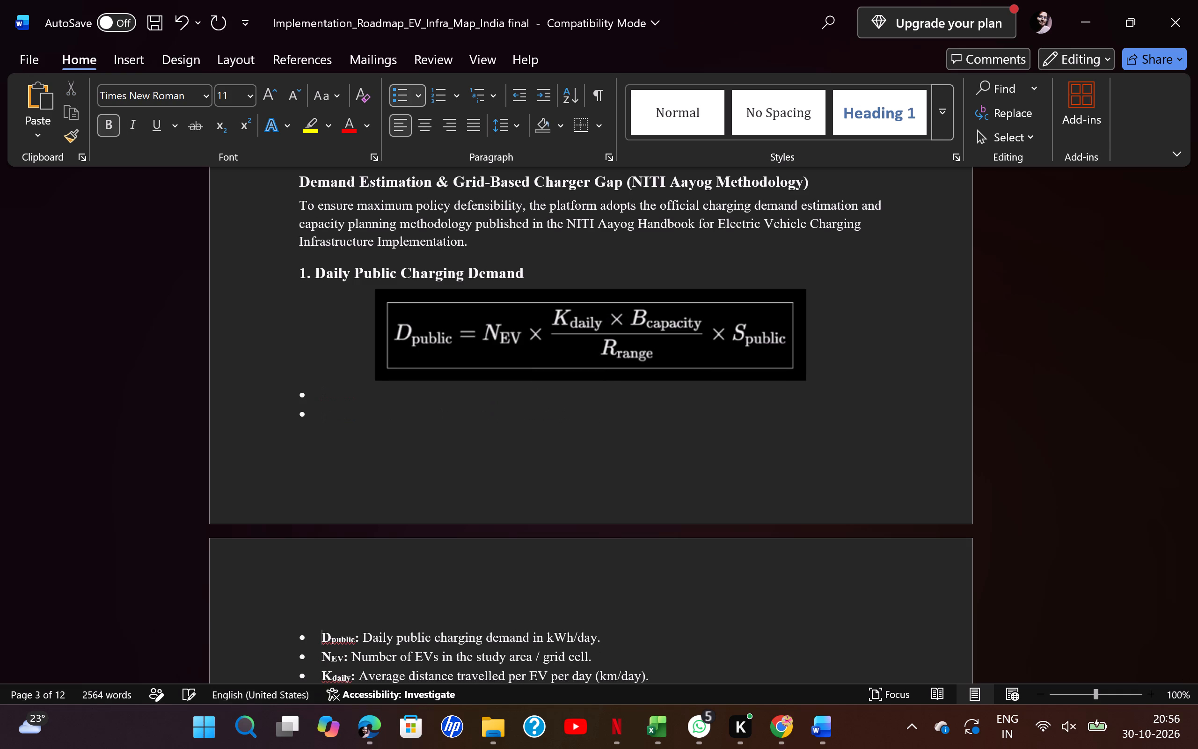
drag(321, 418, 293, 403)
key(BackSpace)
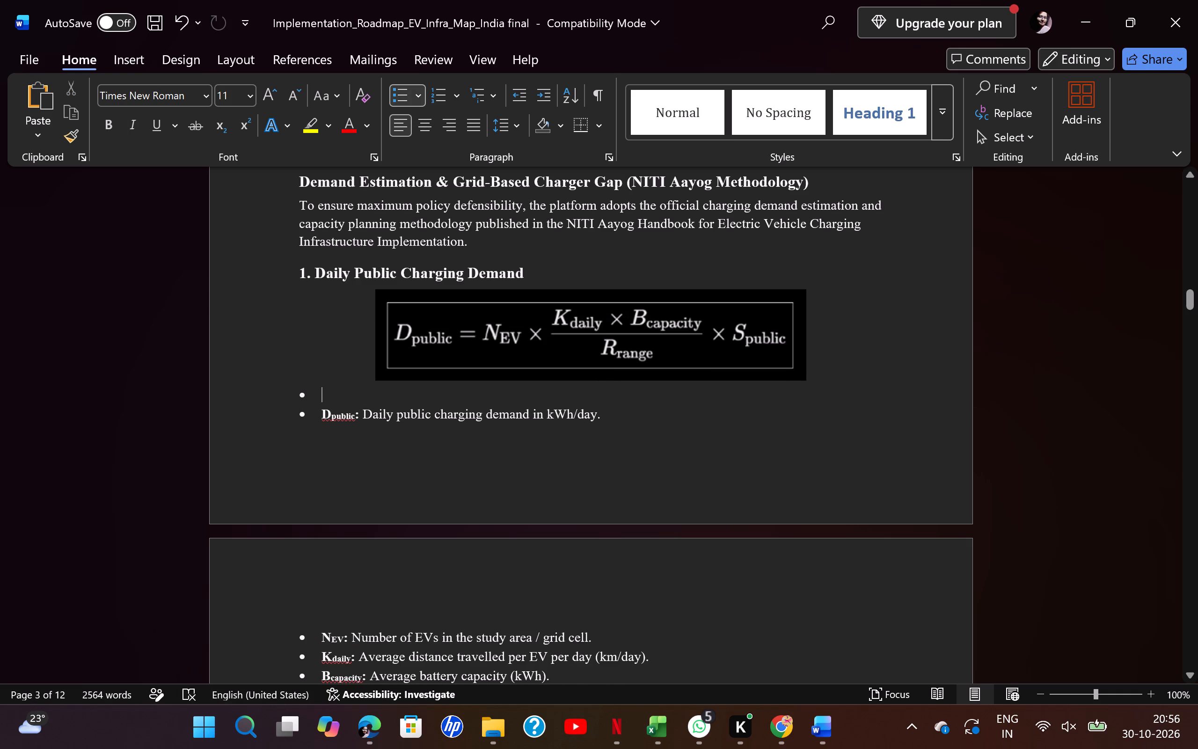
key(BackSpace)
key(Return)
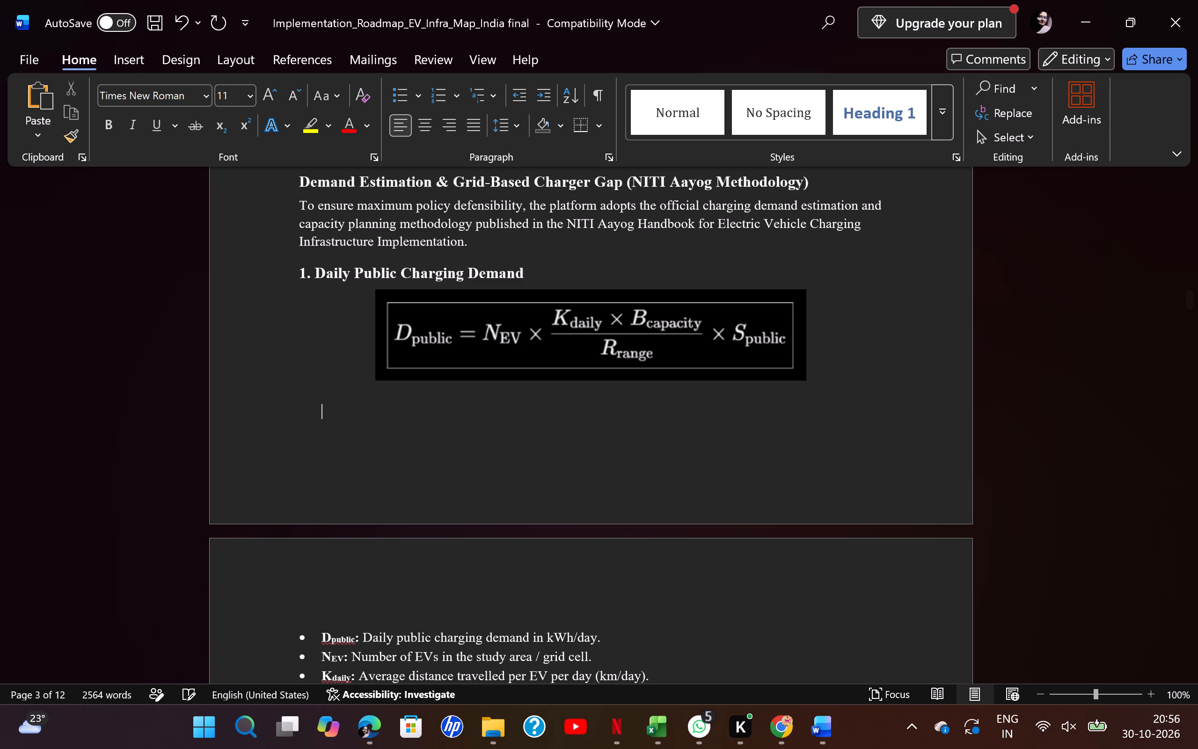
Delete the Figure 5.2 caption below the Number of Chargers Required formula.
scroll(576, 423, down, 9)
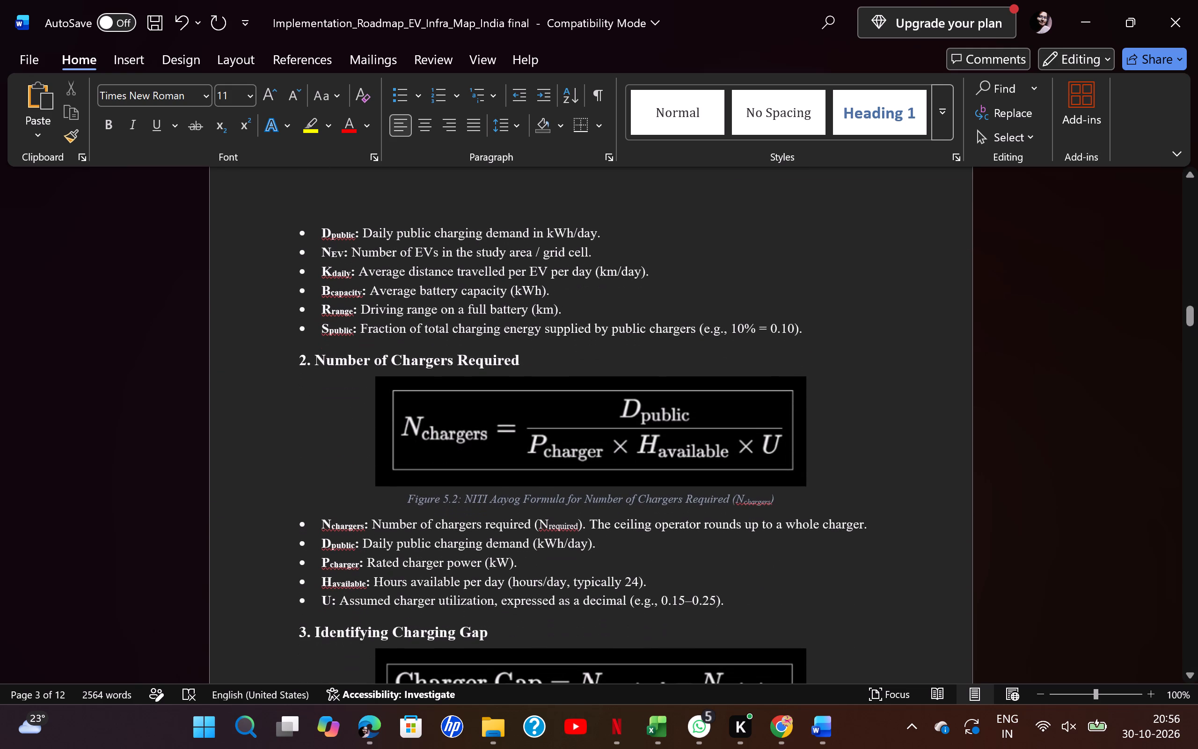
scroll(576, 424, down, 4)
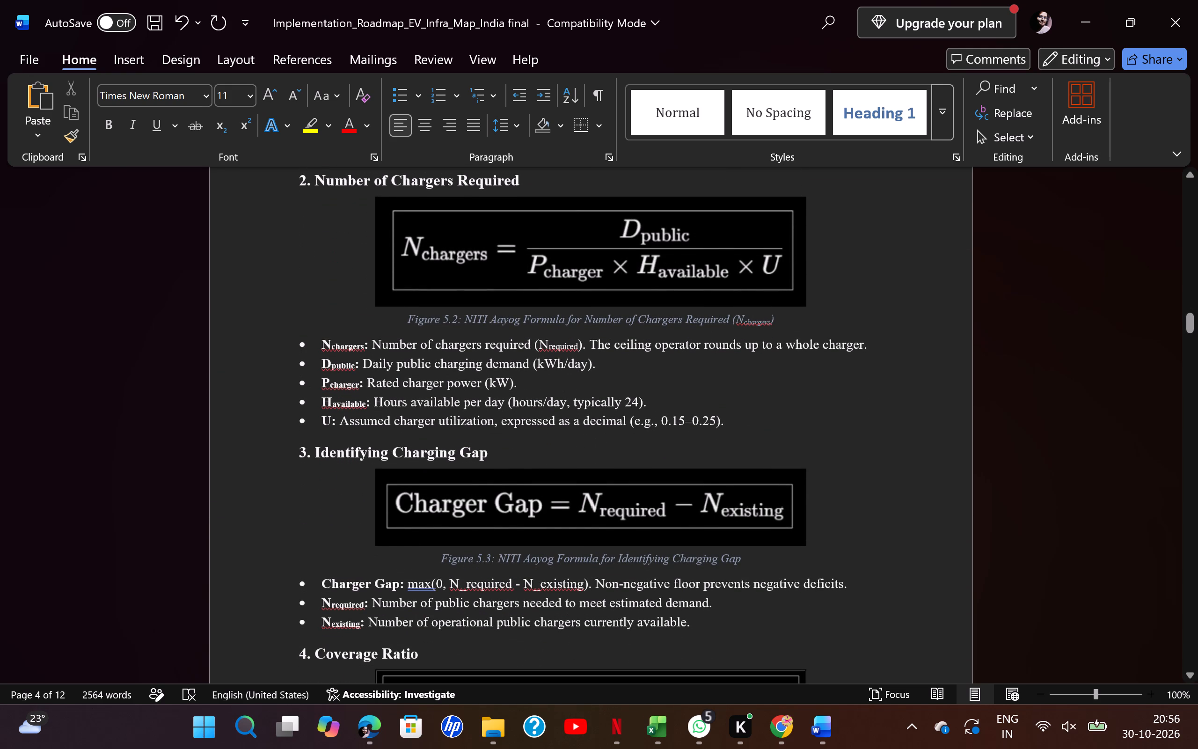
drag(789, 323, 404, 325)
key(BackSpace)
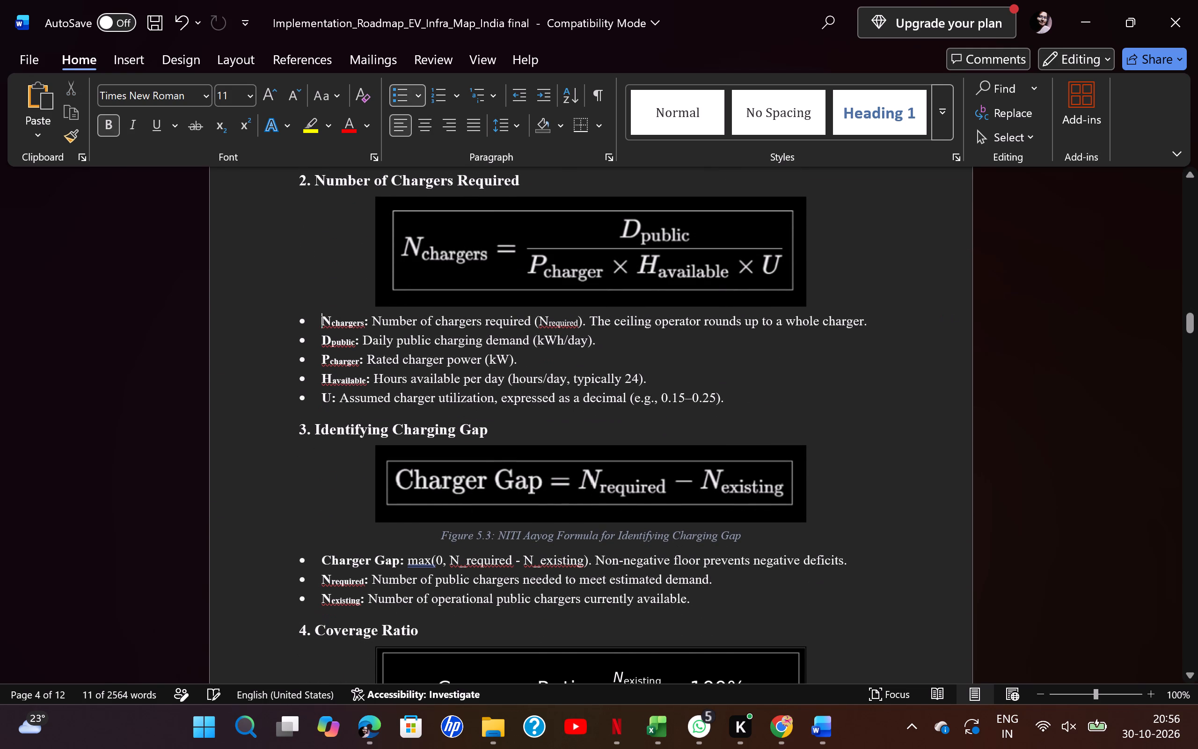
Recheck the spacing below the daily demand formula and delete the Figure 5.3 caption below the Charger Gap formula.
scroll(409, 326, up, 4)
scroll(627, 455, up, 8)
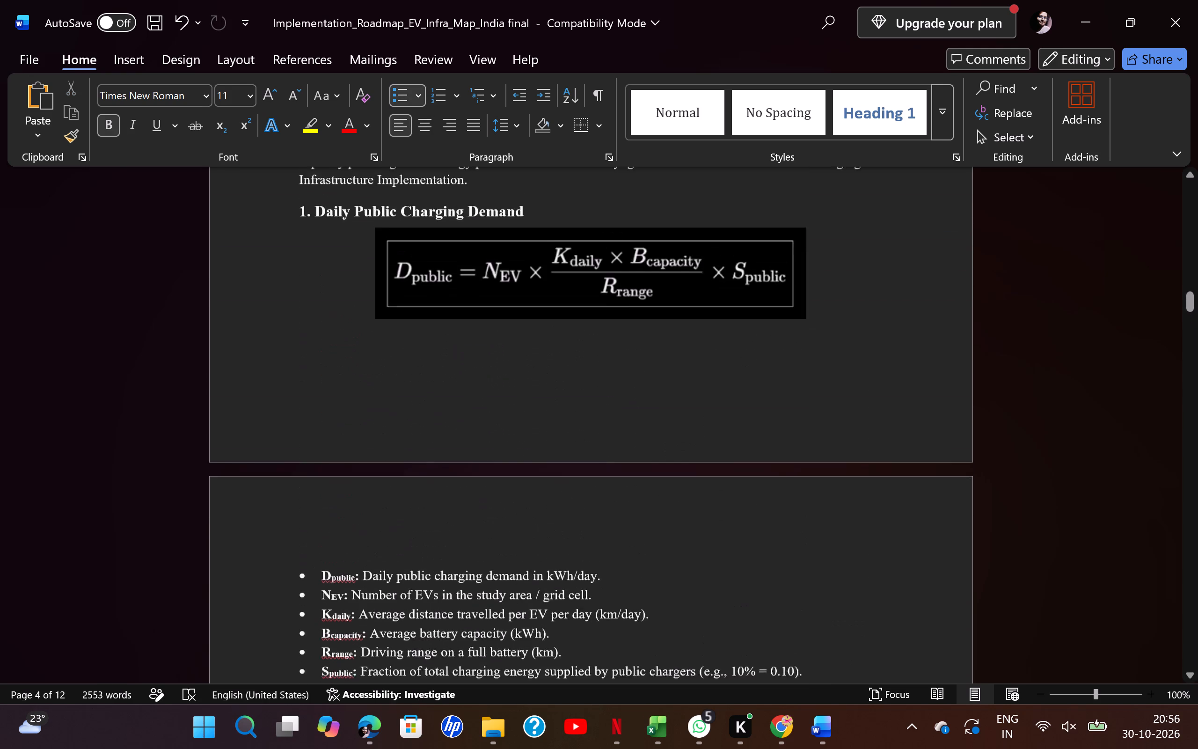
scroll(628, 456, down, 11)
scroll(729, 481, down, 1)
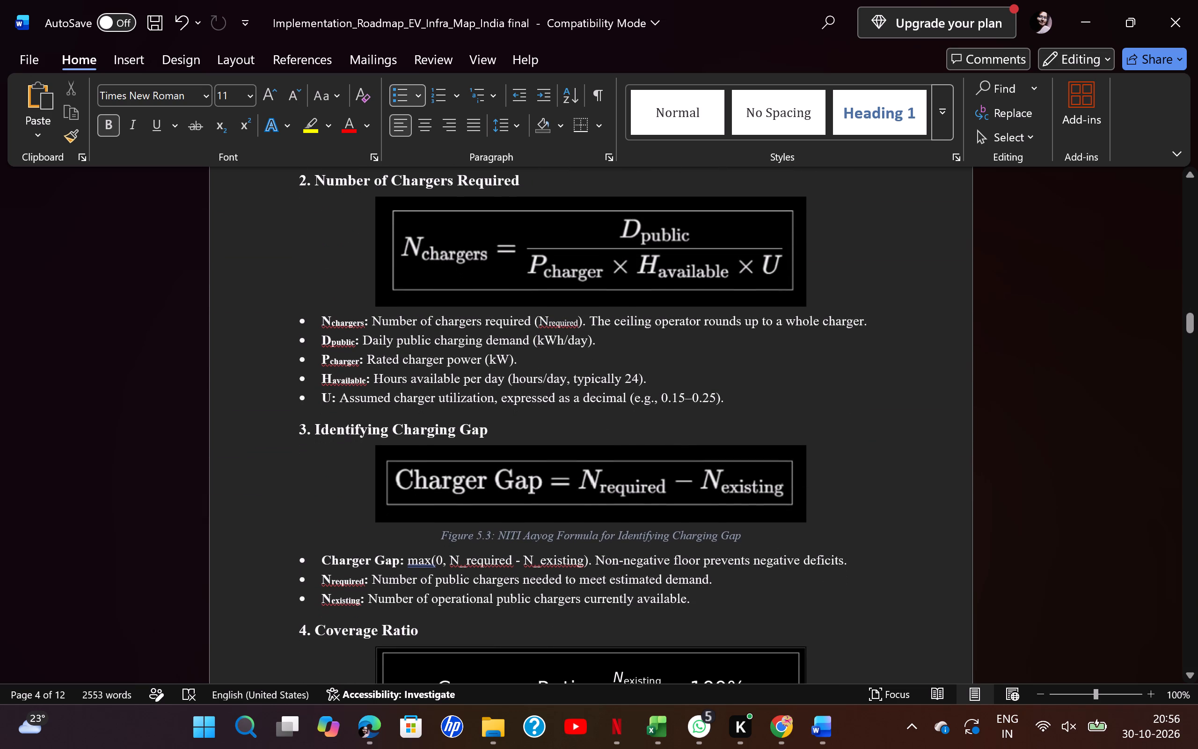
drag(762, 529, 434, 538)
key(BackSpace)
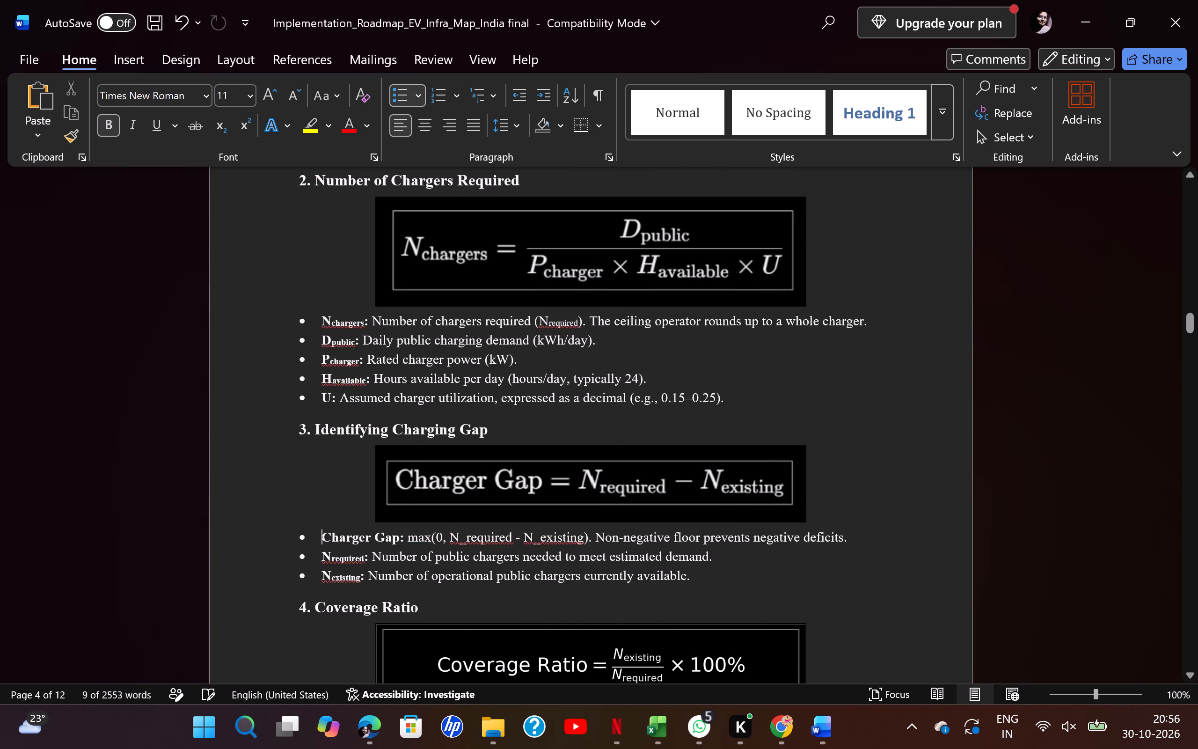
Delete the Figure 5.4 caption below the Coverage Ratio formula.
scroll(425, 530, down, 5)
drag(726, 503, 498, 500)
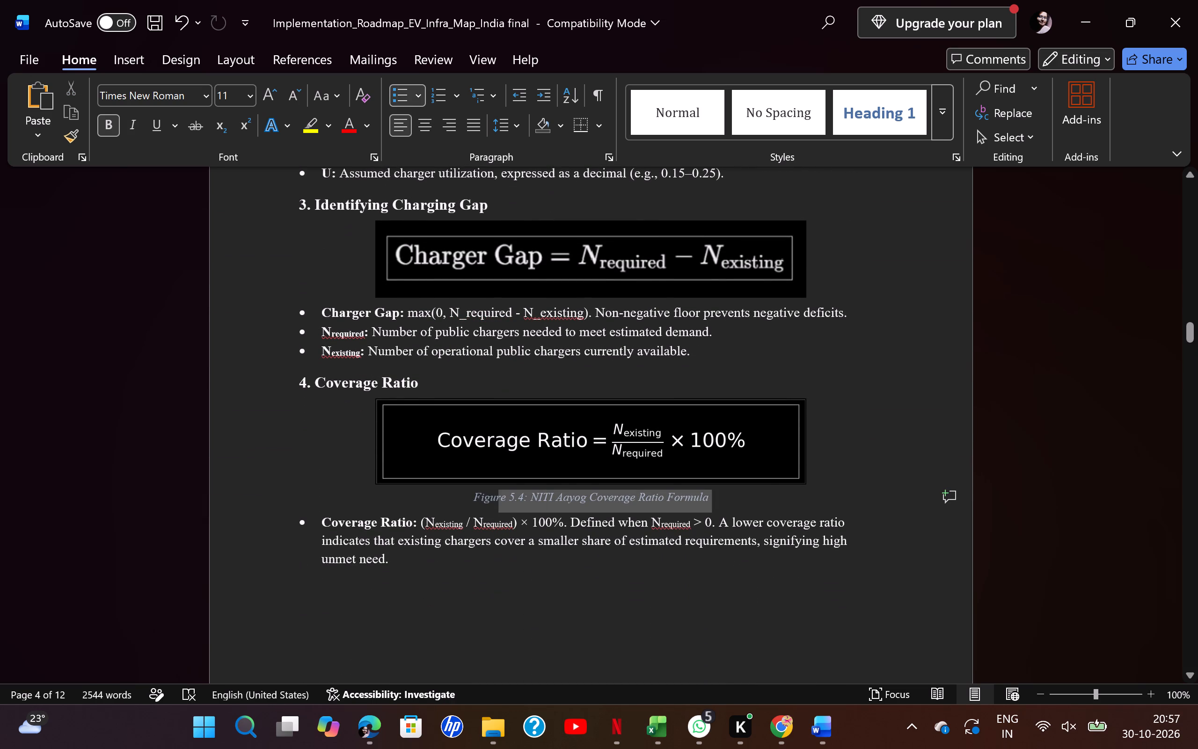
drag(498, 500, 487, 500)
key(BackSpace)
Insert blank lines before "Model figured out how many public charging stations might be needed" to push it onto the page with the Page 2 investment mockup.
scroll(480, 497, down, 2)
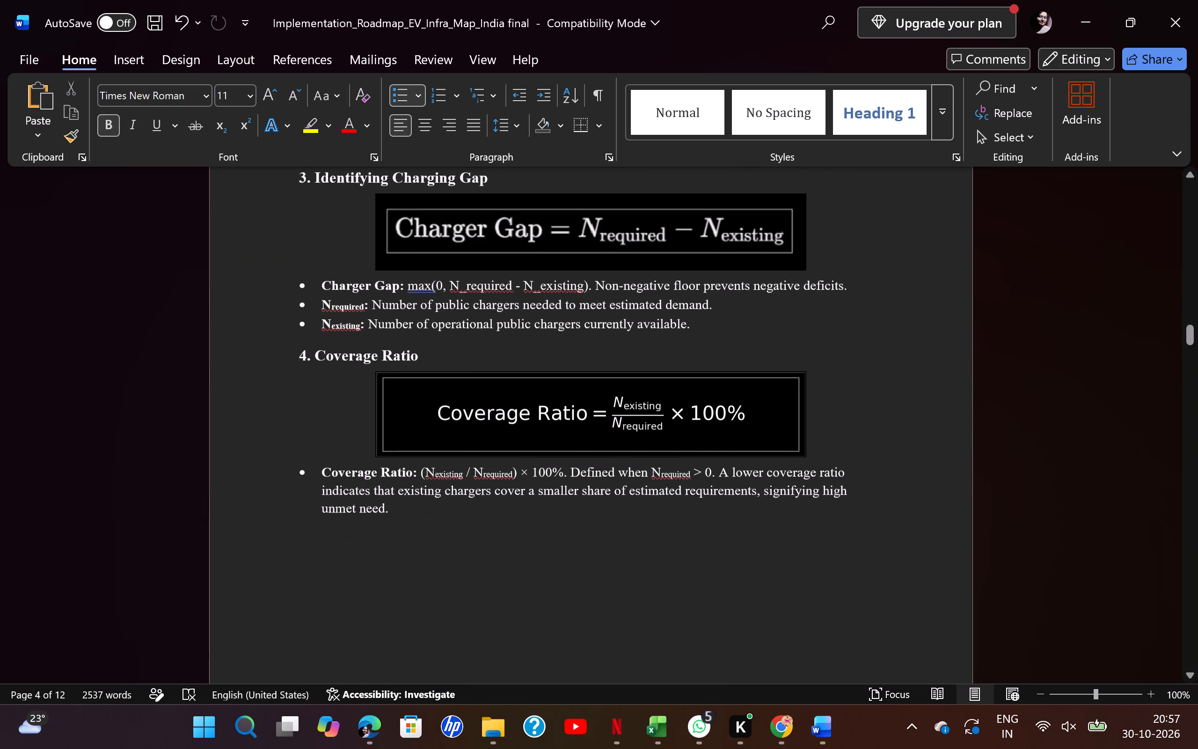
scroll(480, 497, down, 20)
scroll(480, 497, down, 2)
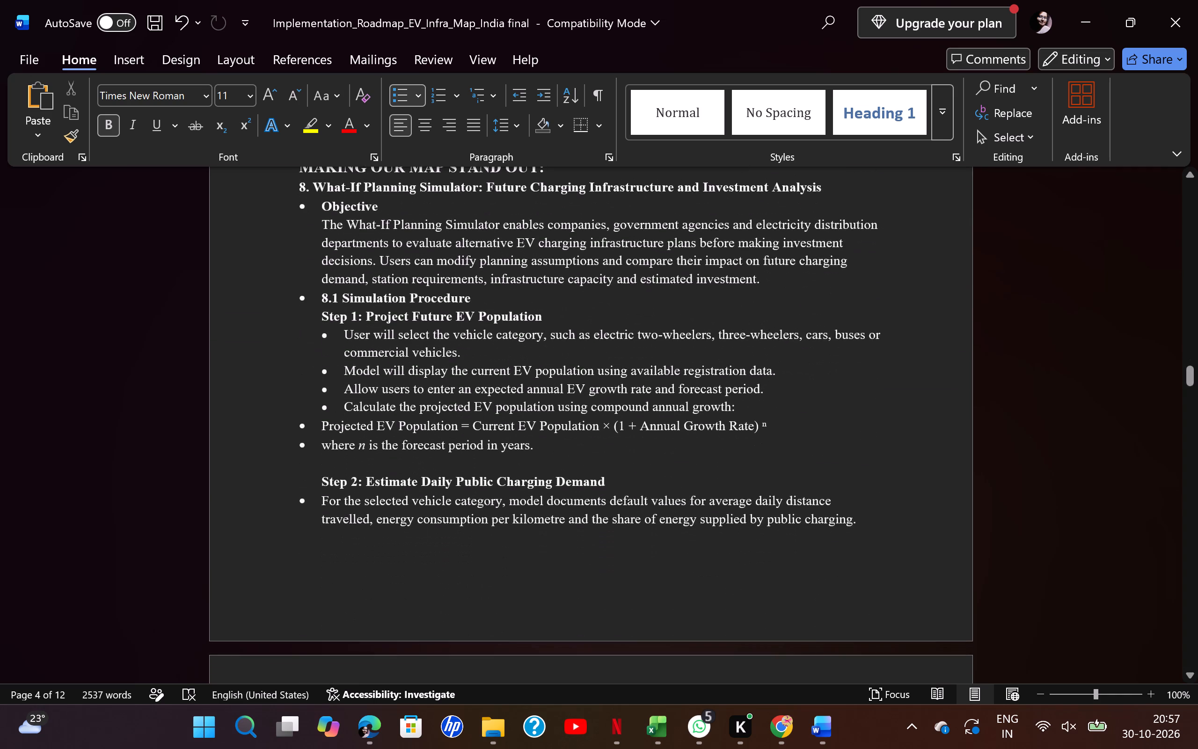
scroll(480, 497, down, 19)
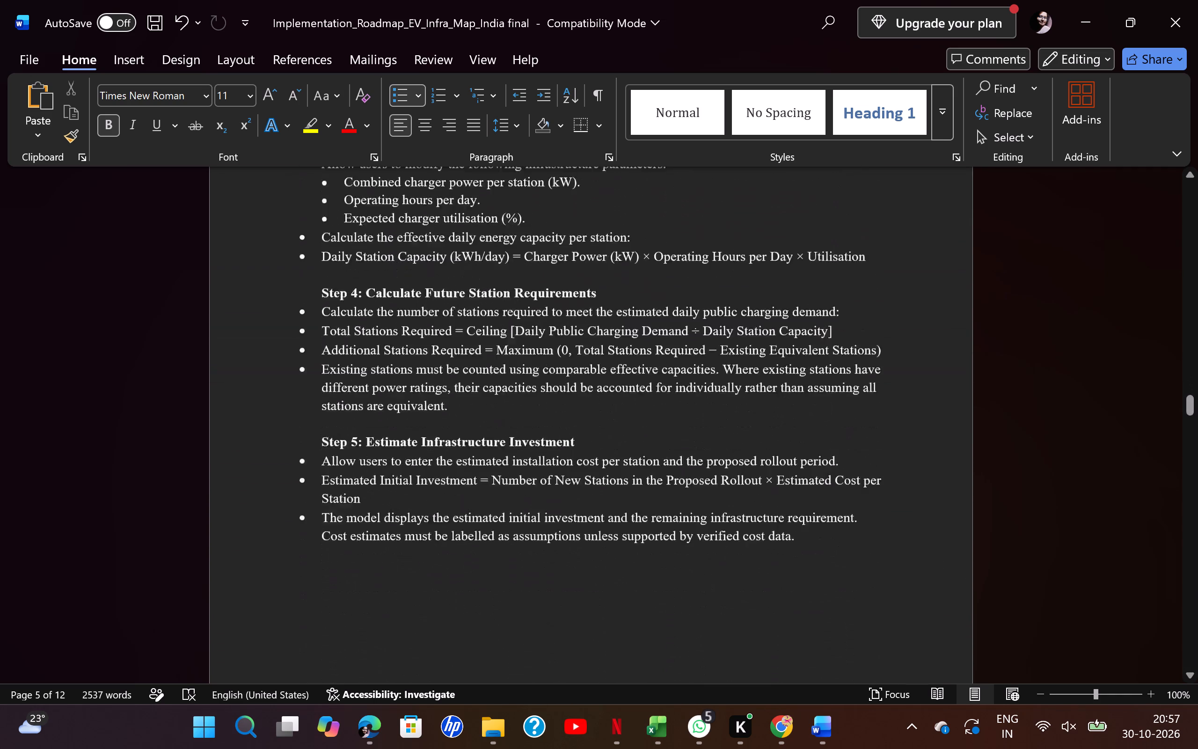
scroll(480, 498, down, 20)
scroll(480, 498, down, 11)
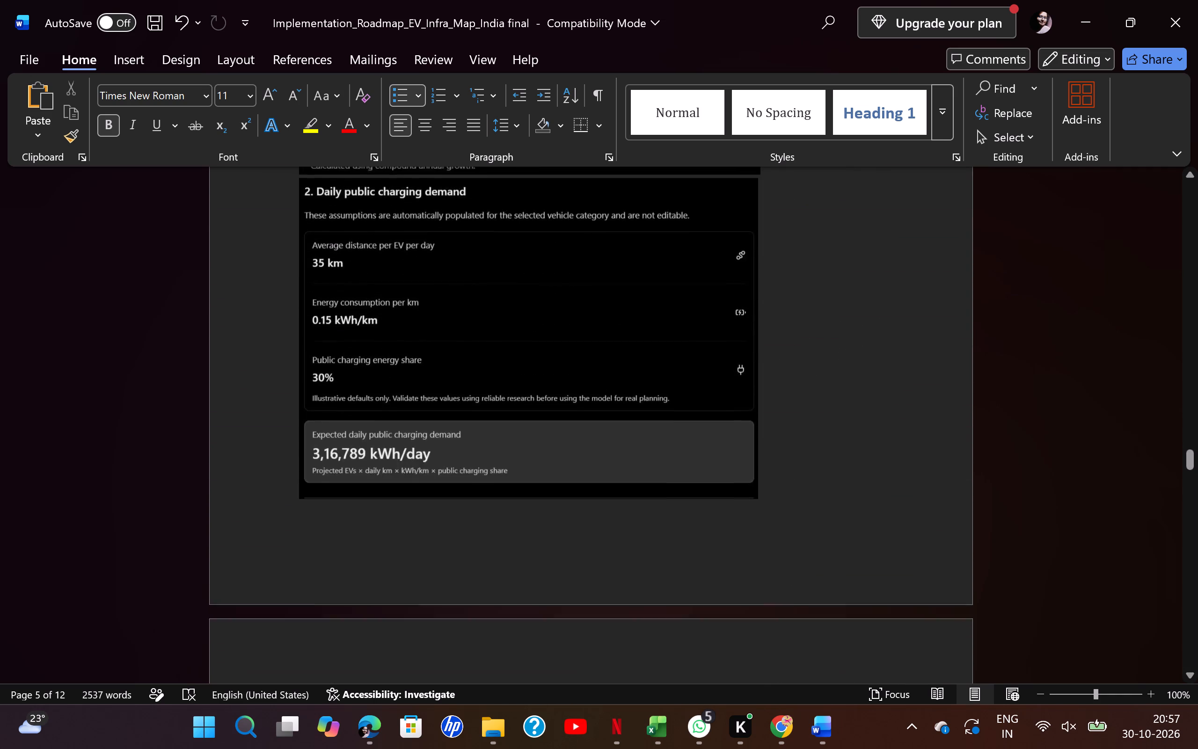
scroll(480, 498, down, 20)
scroll(480, 498, down, 3)
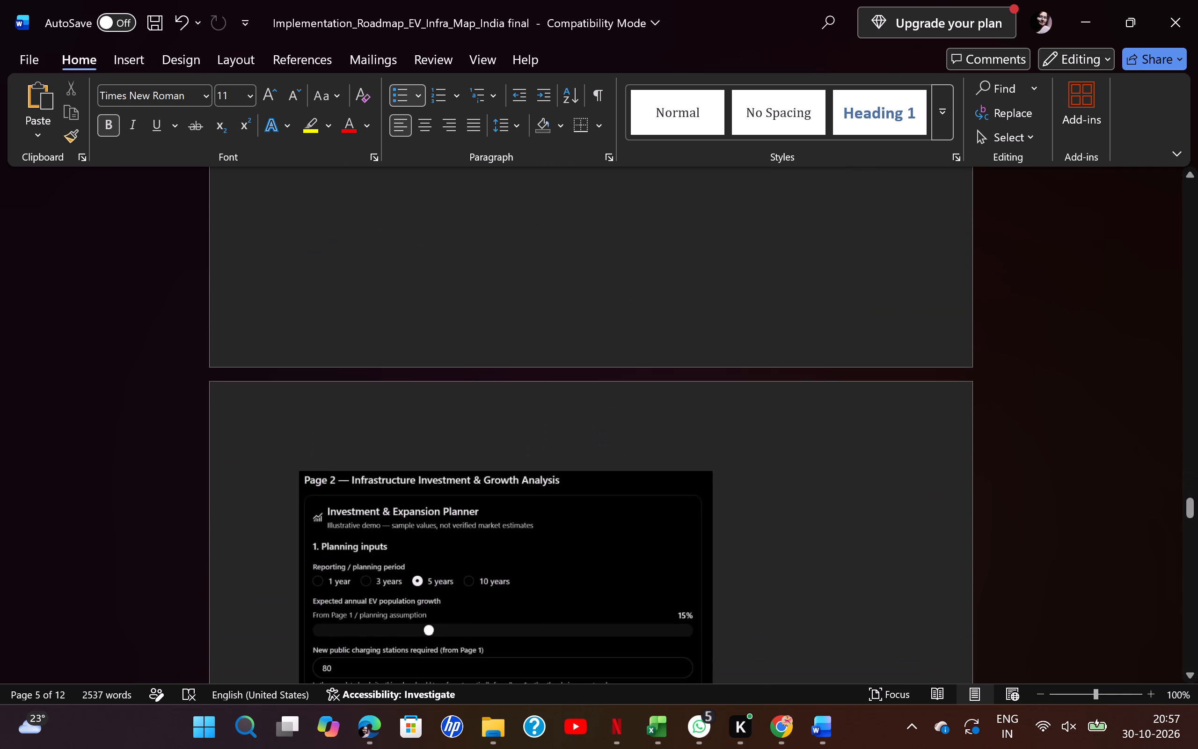
scroll(480, 498, up, 10)
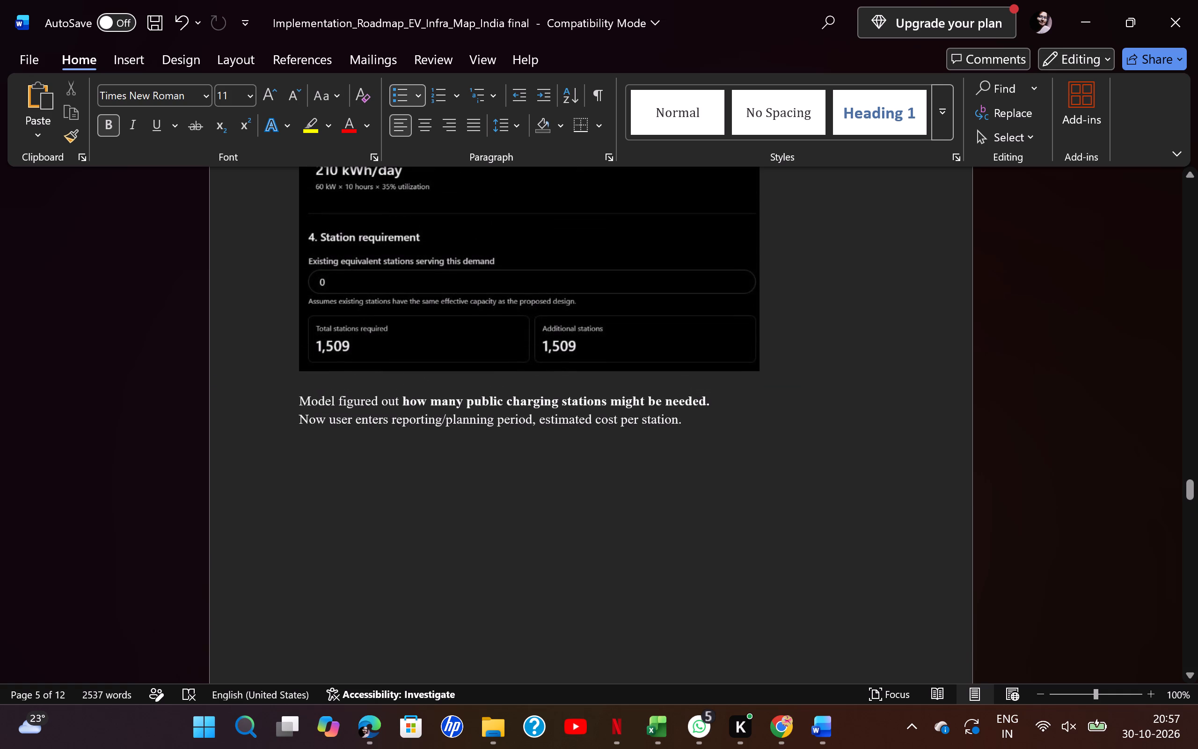
click(299, 404)
key(Return)
key(Return)
key(Return)
key(Return)
key(Return)
key(Return)
key(Return)
key(Return)
key(Return)
key(Return)
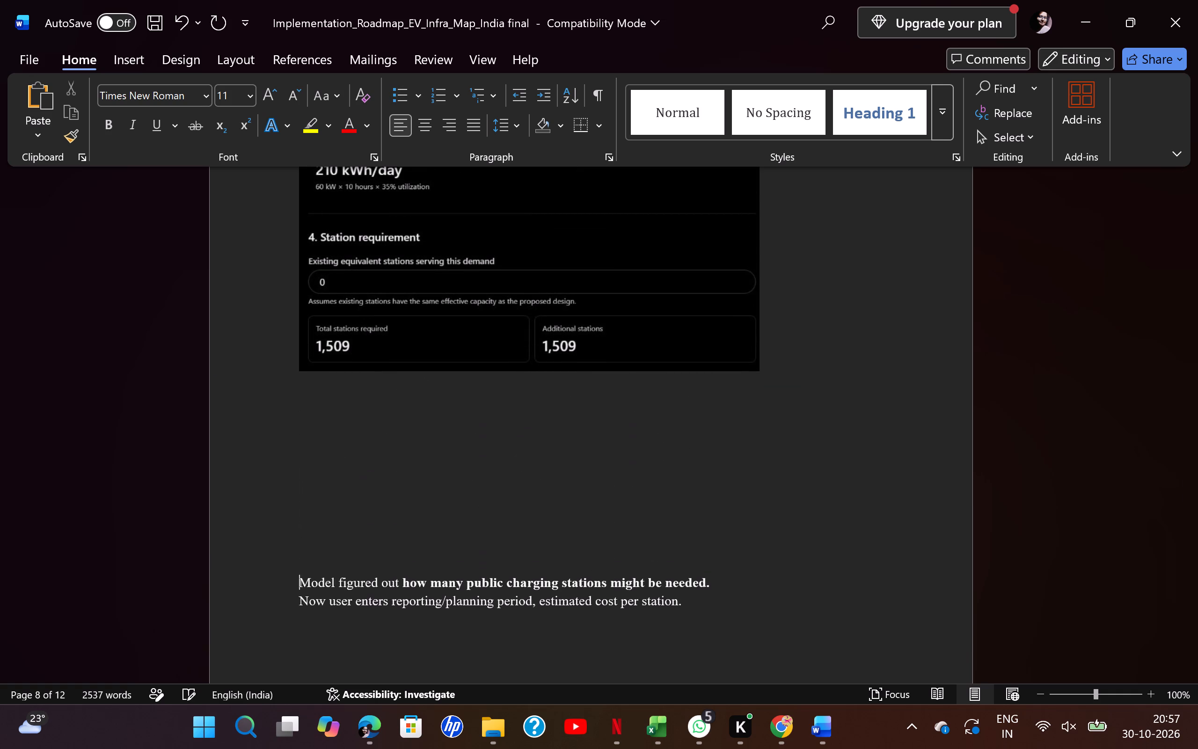
key(Return)
key(Return)
key(Return)
key(Return)
key(Return)
key(Return)
key(Return)
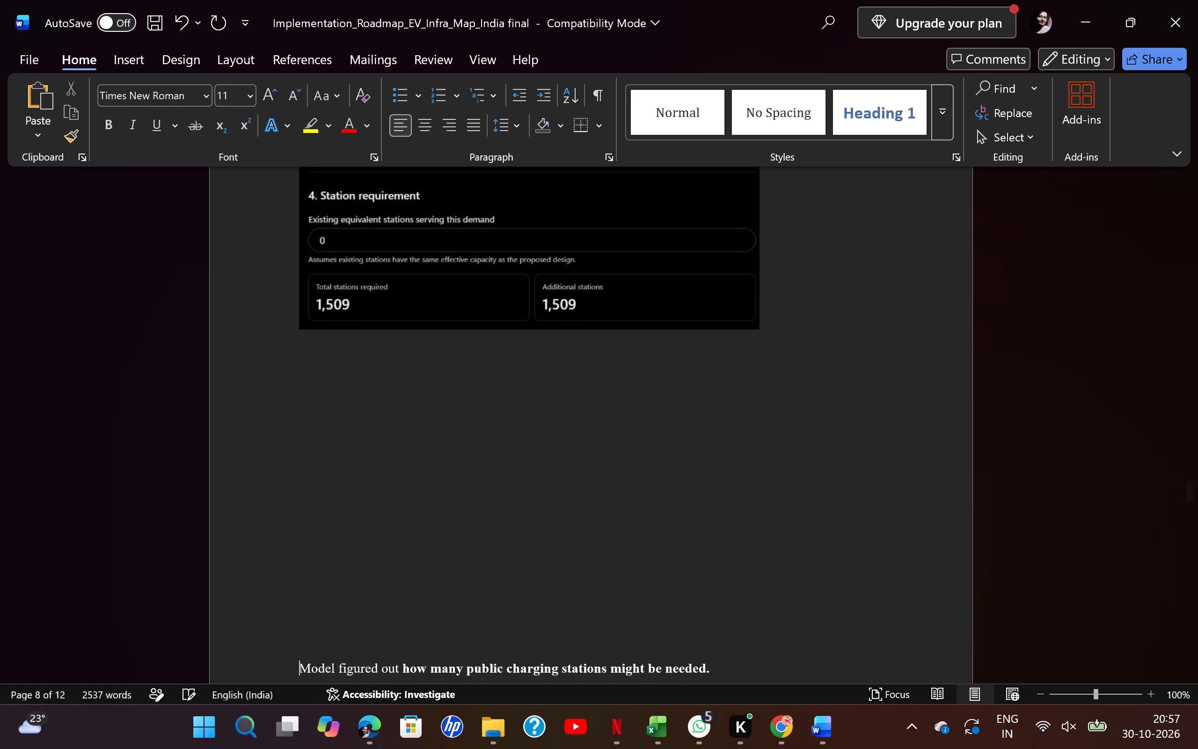
key(Return)
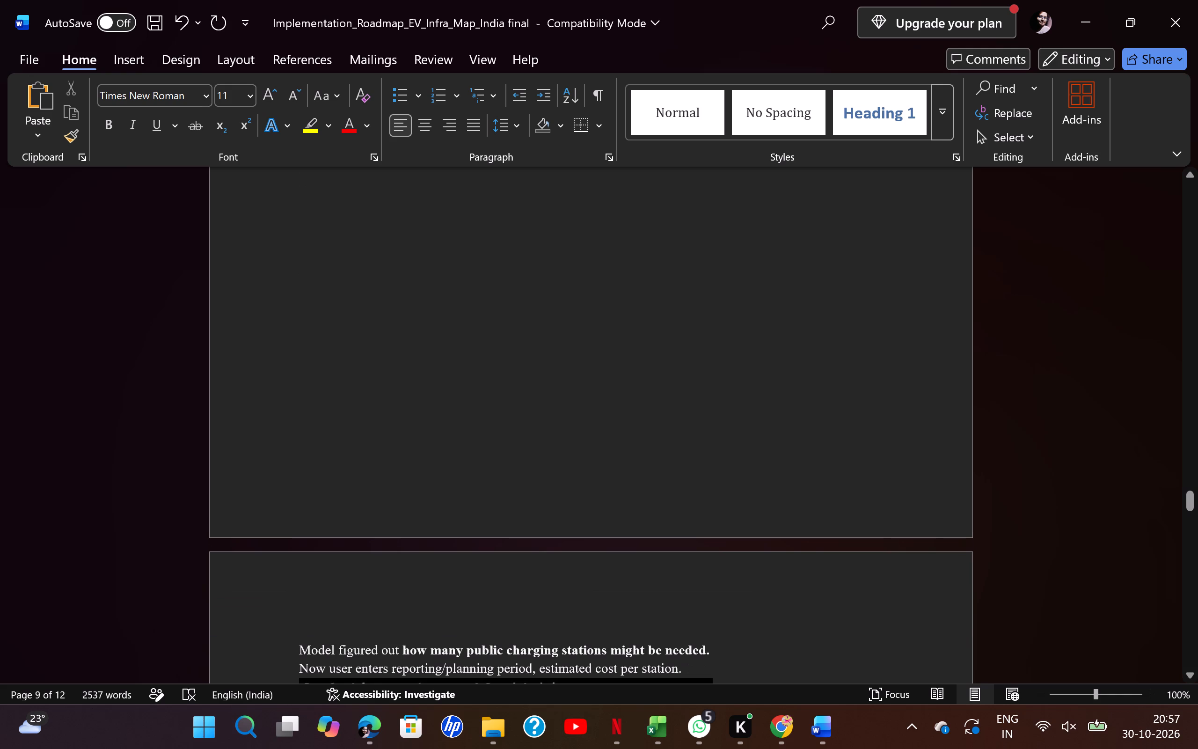
Review the page break around the Page 2 investment mockup and undo the inserted blank lines and the Figure 5.4 caption deletion.
scroll(610, 569, down, 19)
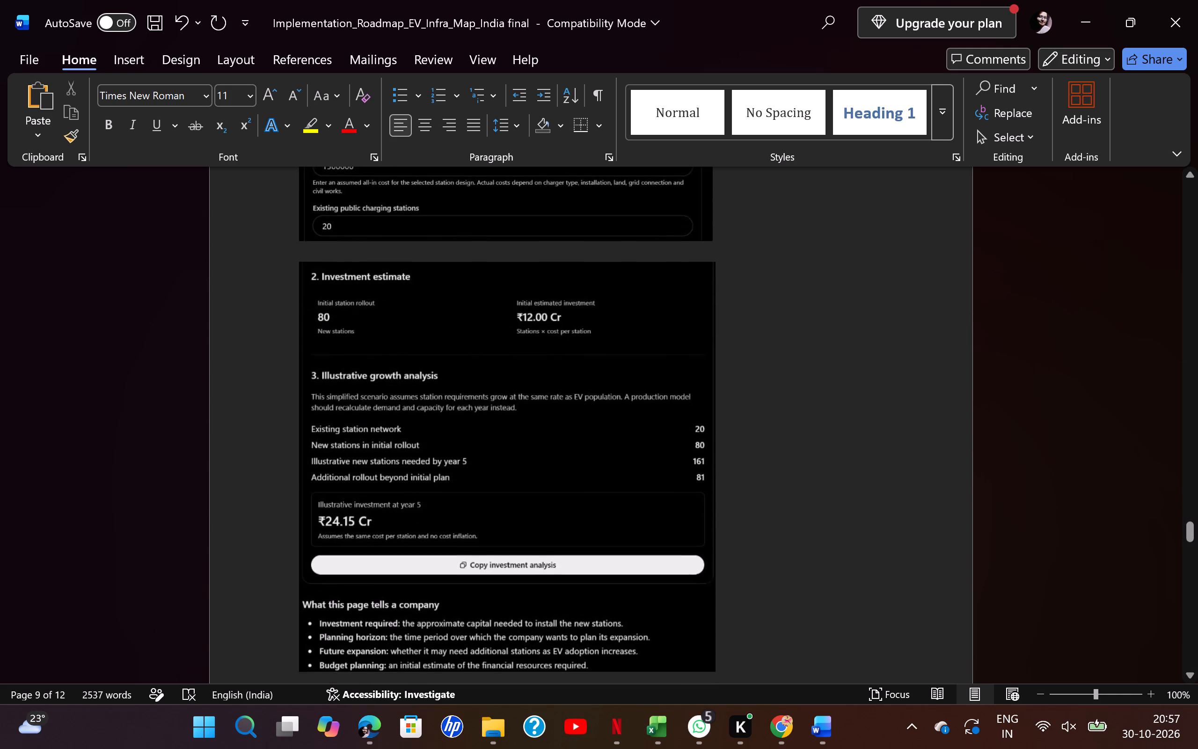
scroll(610, 581, down, 6)
scroll(610, 582, up, 20)
scroll(610, 582, up, 2)
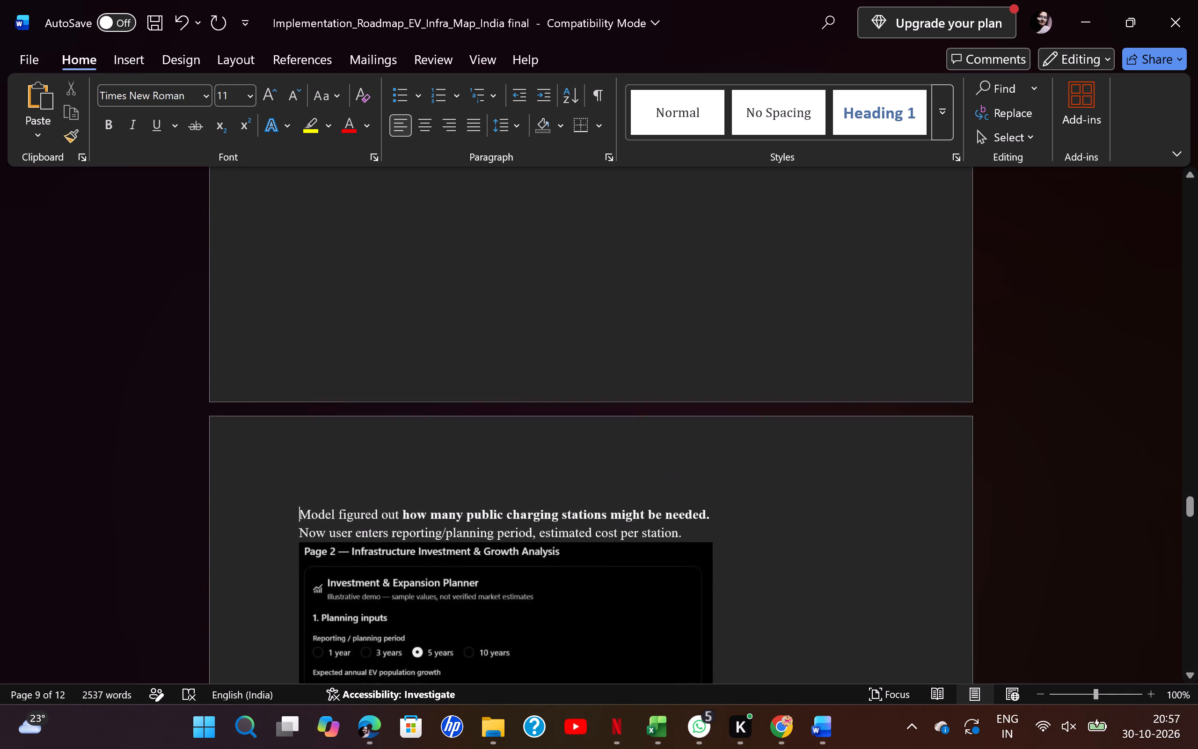
scroll(636, 609, down, 5)
scroll(643, 609, up, 20)
scroll(643, 609, up, 4)
scroll(651, 608, down, 7)
key(ctrl+z)
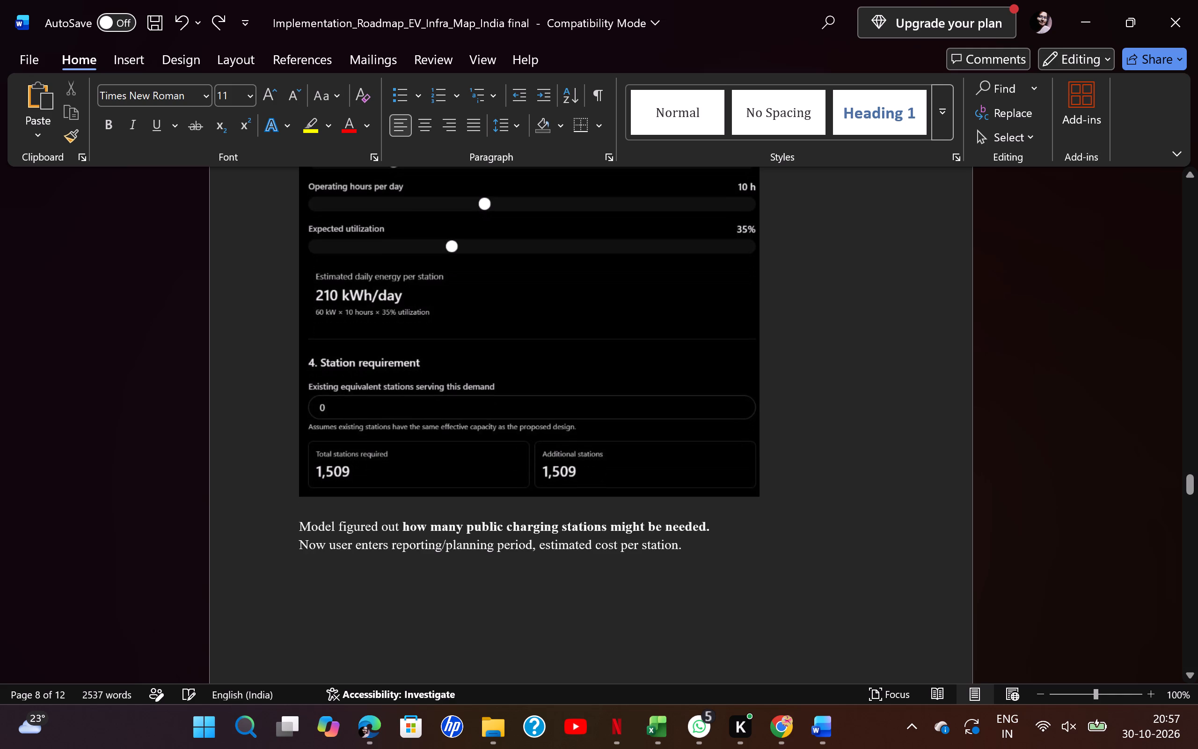
key(ctrl+z)
Delete the Figure 5.4 caption below the Coverage Ratio formula again.
scroll(638, 490, up, 1)
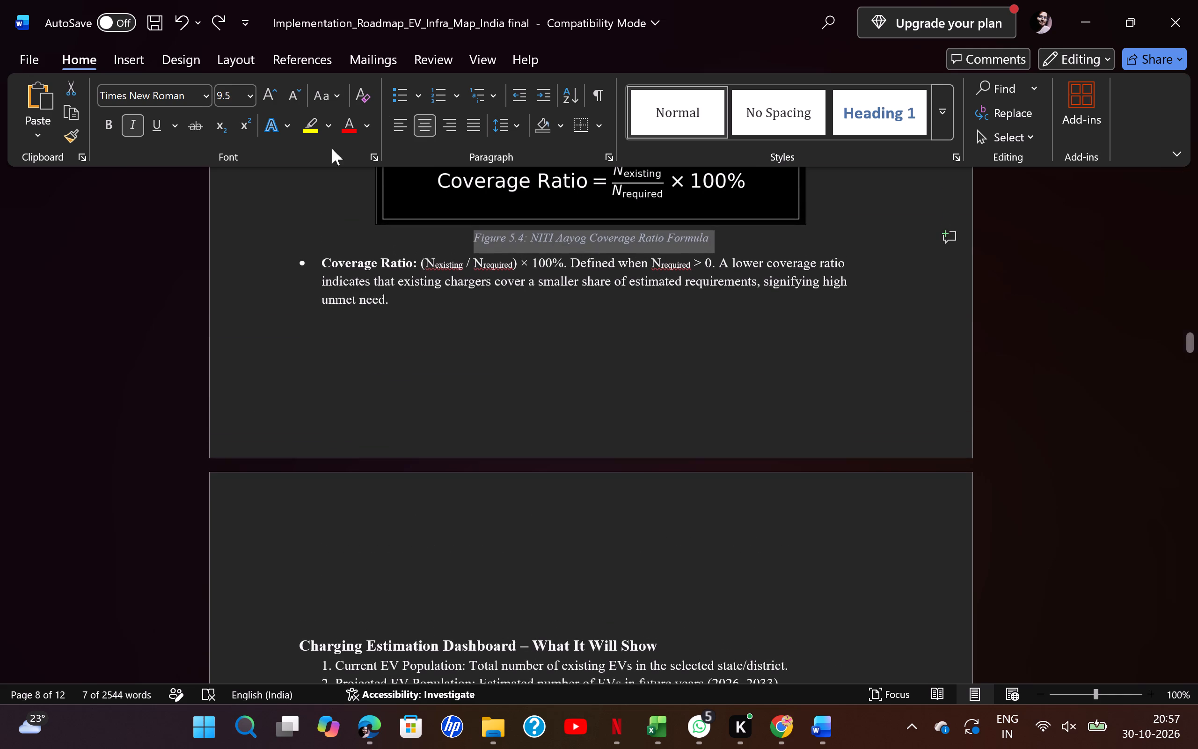
key(BackSpace)
Insert a blank line before the "Step 6: Compare Alternative Scenarios" heading to push it onto the page with its bullets.
scroll(693, 255, down, 3)
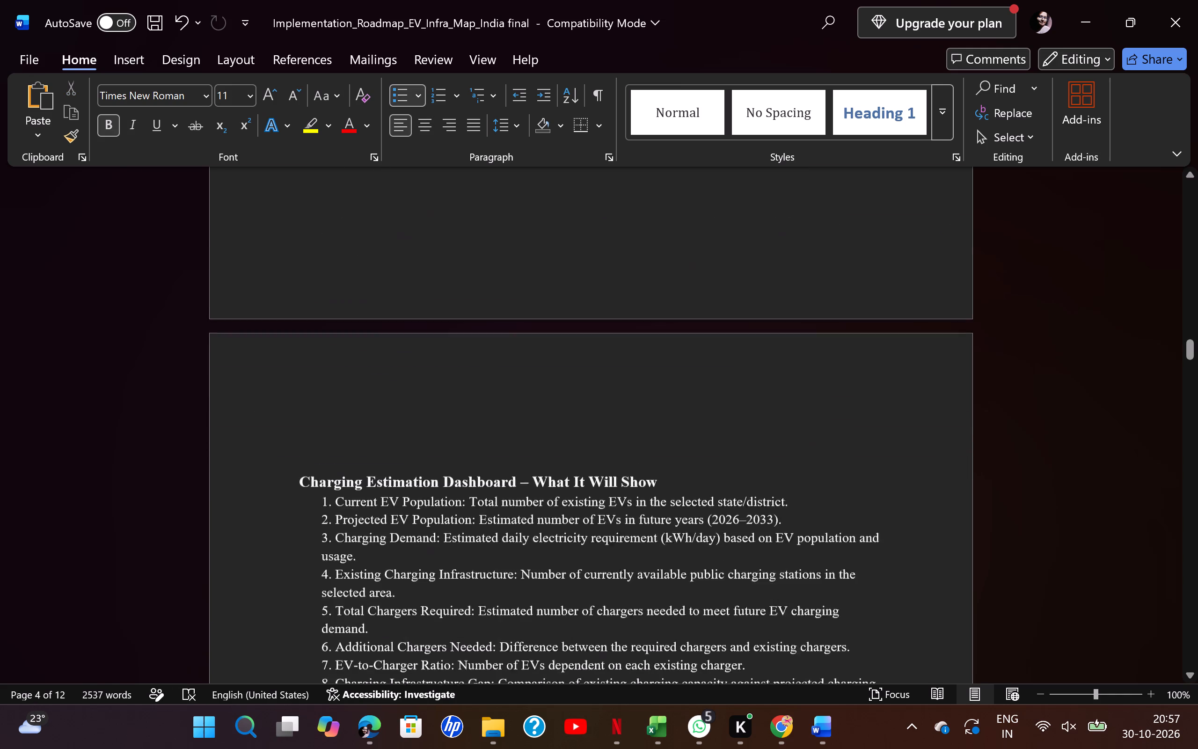
scroll(693, 253, down, 20)
scroll(693, 253, down, 11)
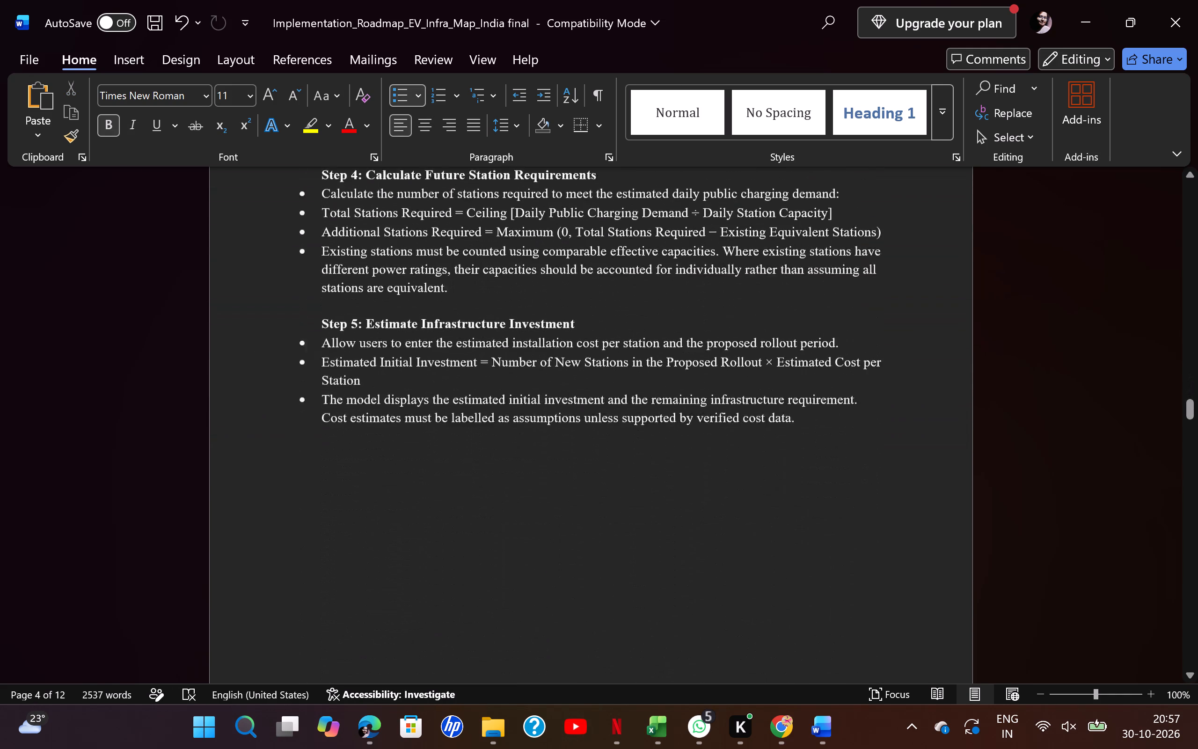
scroll(715, 372, down, 20)
scroll(715, 372, down, 11)
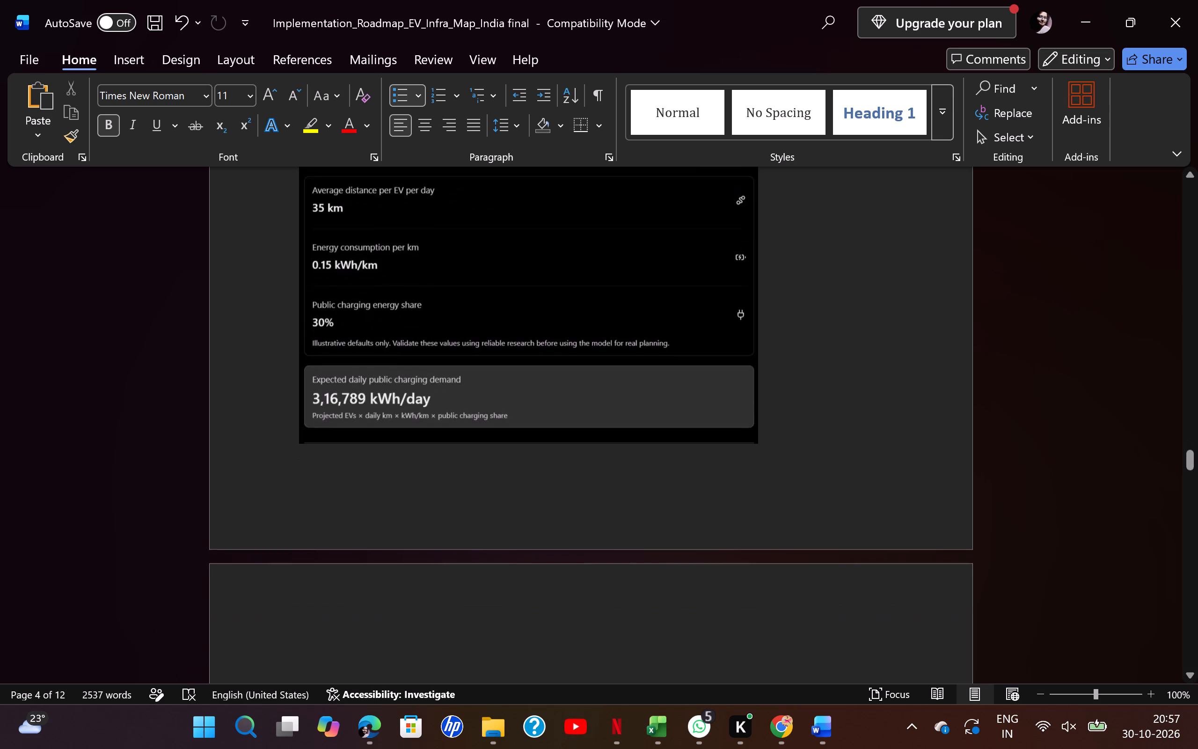
scroll(717, 372, down, 17)
scroll(599, 440, down, 6)
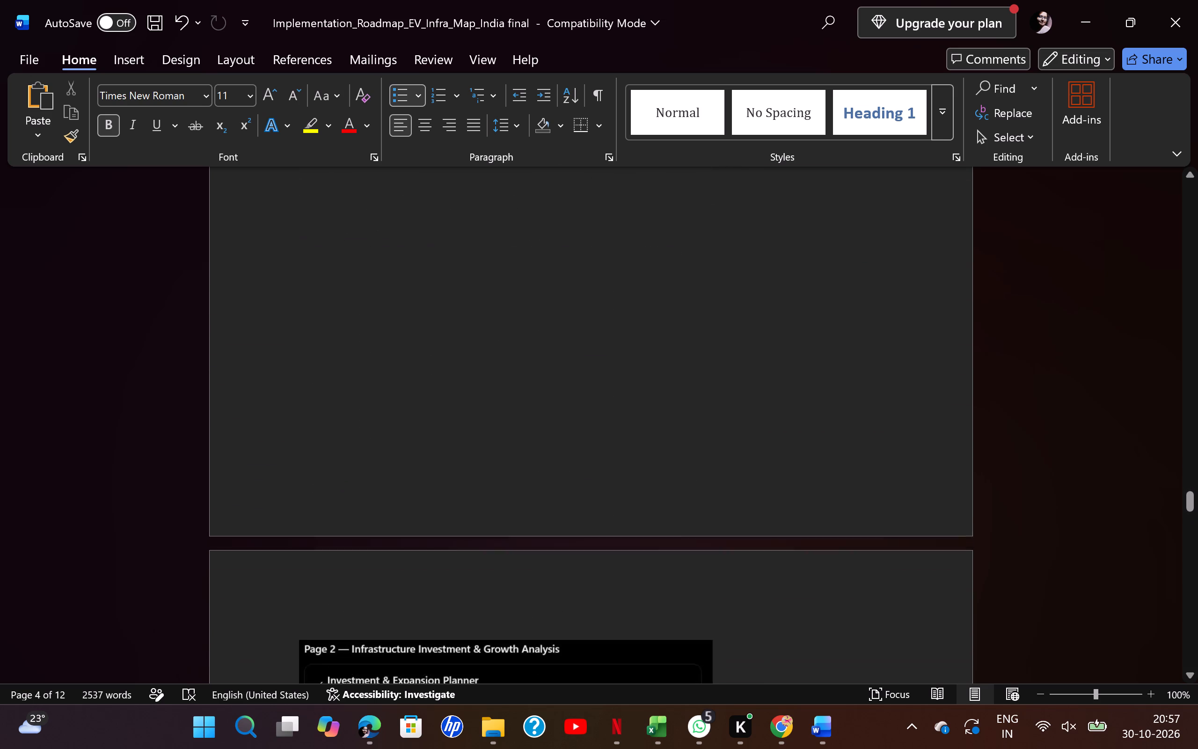
scroll(601, 448, down, 3)
click(561, 508)
drag(581, 536, 572, 562)
scroll(624, 546, down, 3)
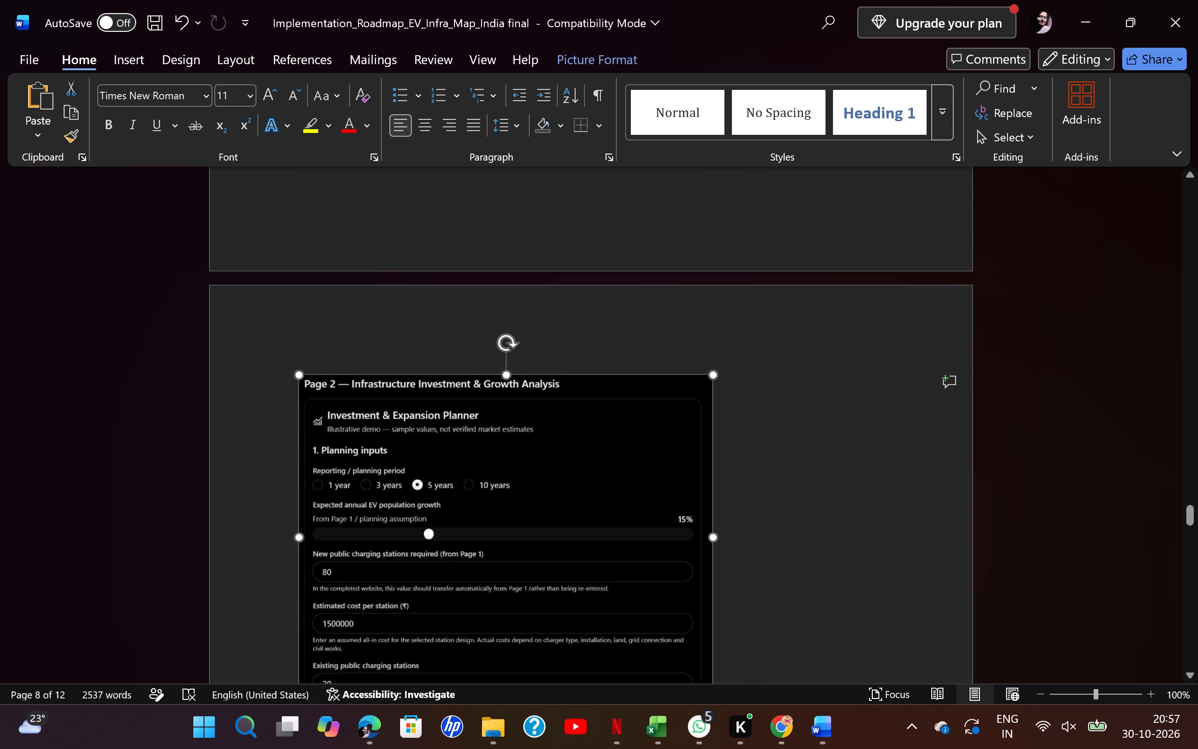
scroll(627, 546, down, 18)
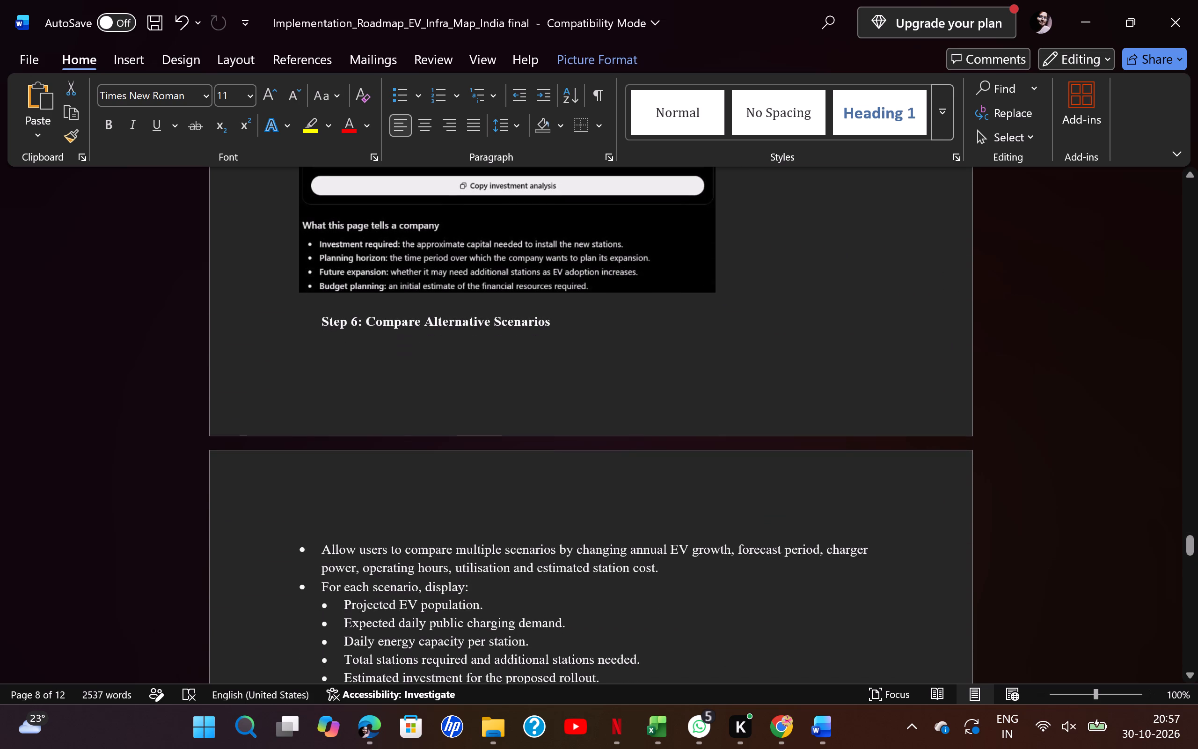
click(319, 328)
key(Return)
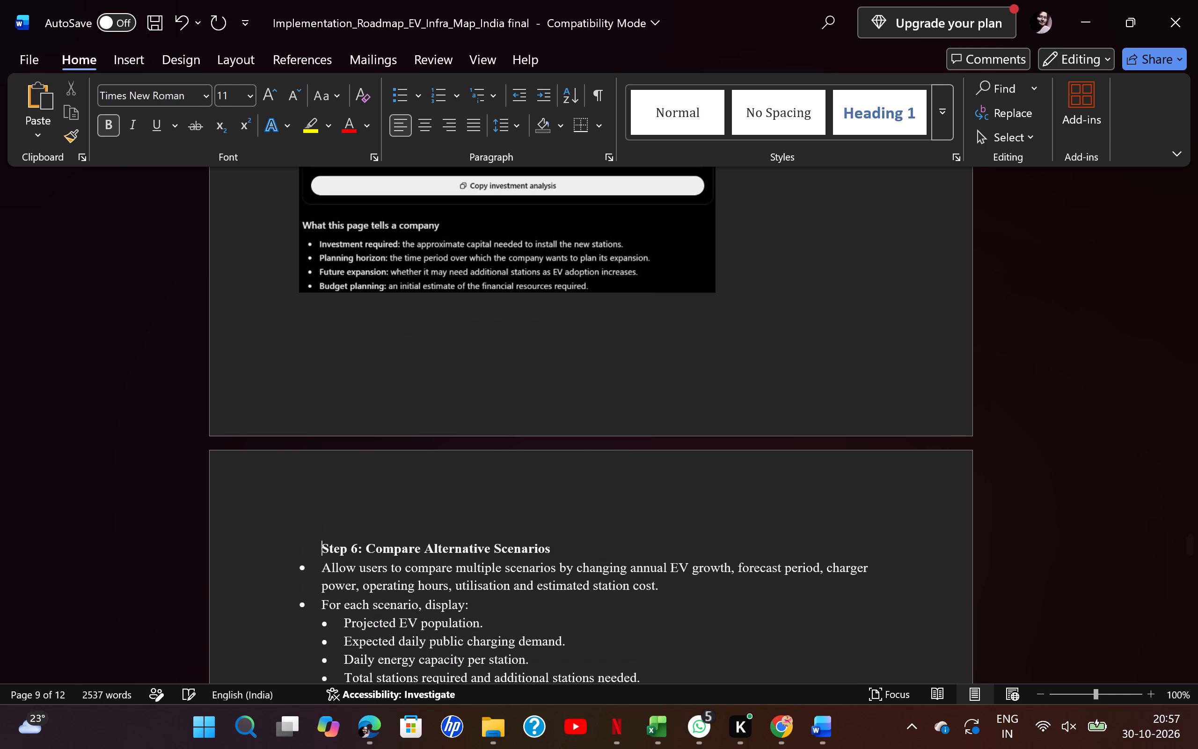
Recheck the mockup pages and delete the Figure 5.6 caption and its leftover empty line below the Priority Score formula.
scroll(358, 342, up, 20)
scroll(358, 342, up, 12)
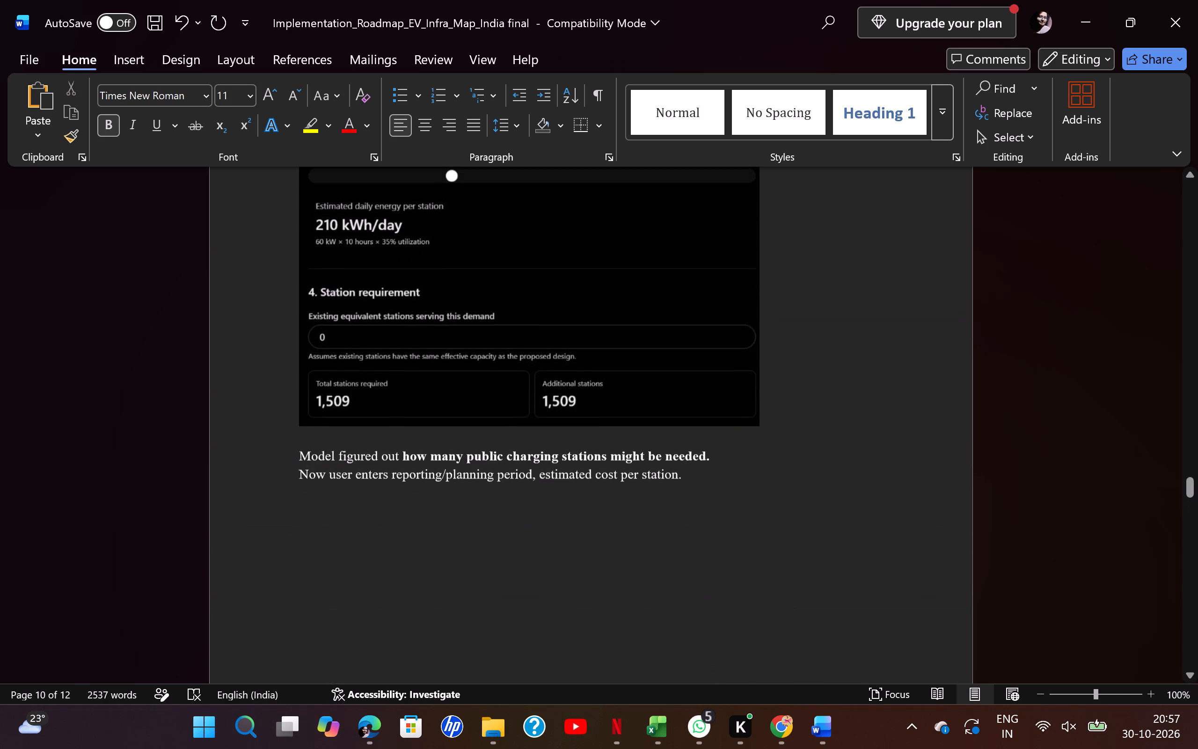
scroll(492, 450, down, 11)
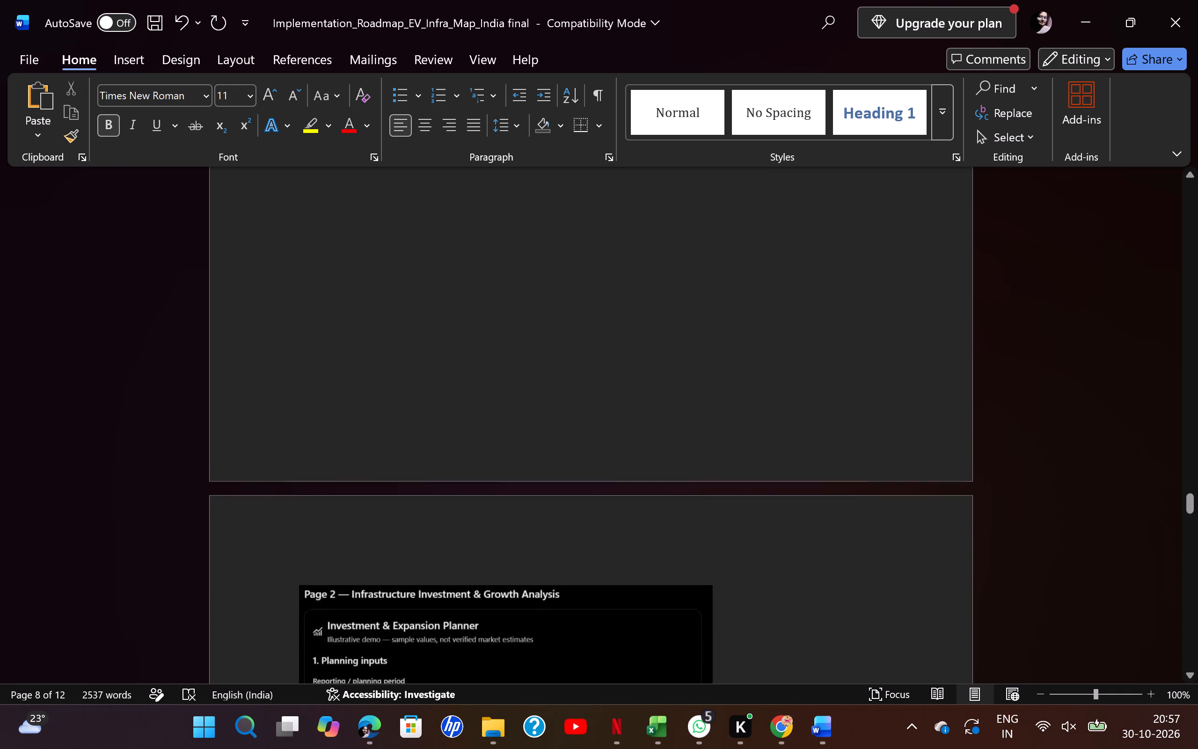
scroll(492, 450, down, 3)
scroll(493, 450, up, 11)
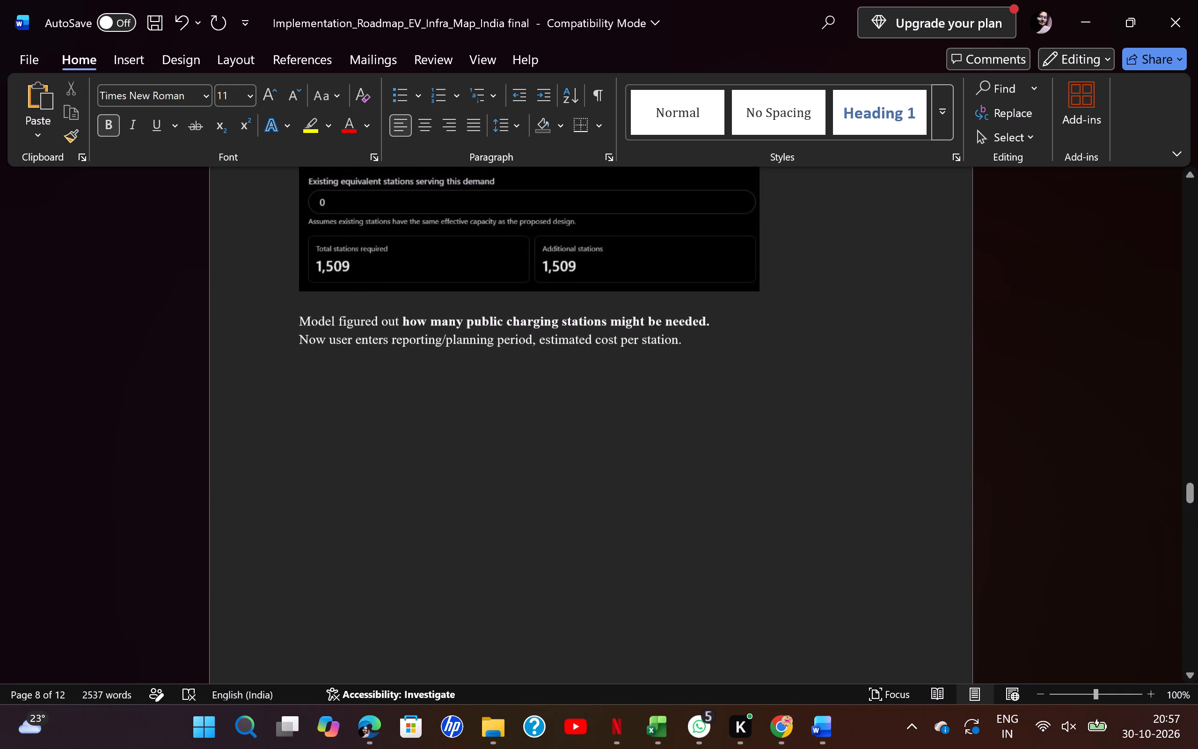
scroll(493, 450, down, 11)
scroll(493, 450, down, 14)
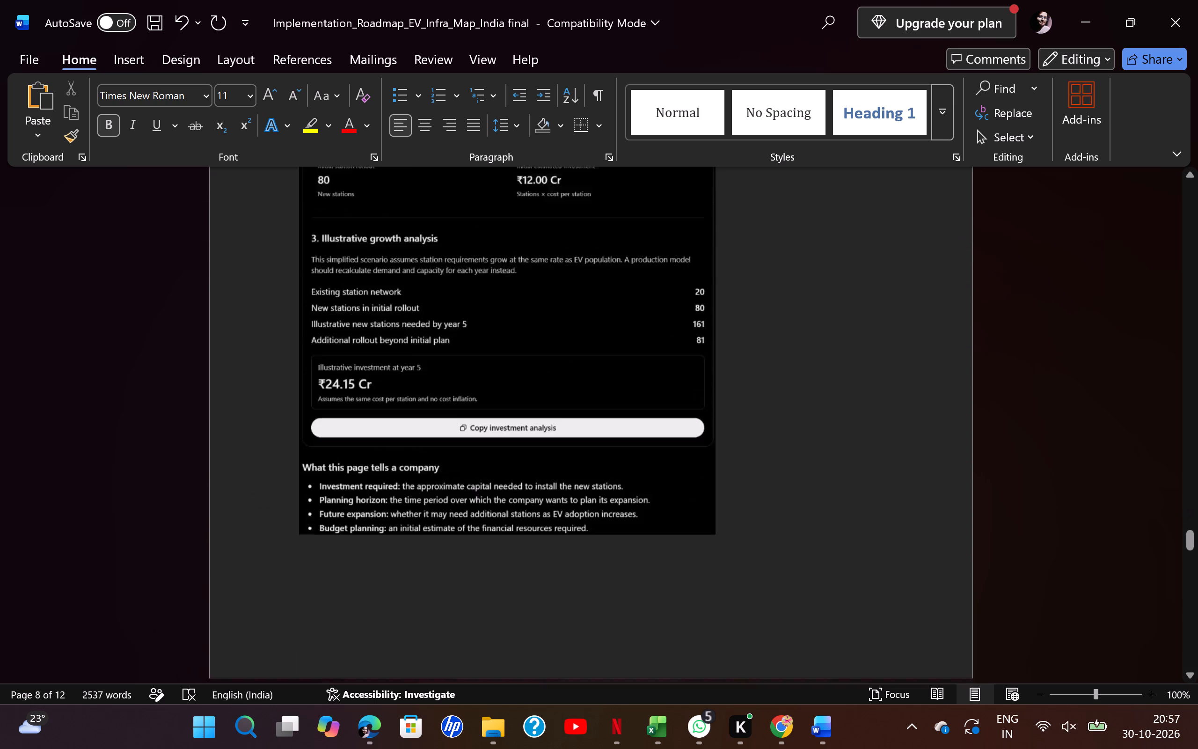
scroll(493, 450, down, 12)
scroll(494, 454, down, 11)
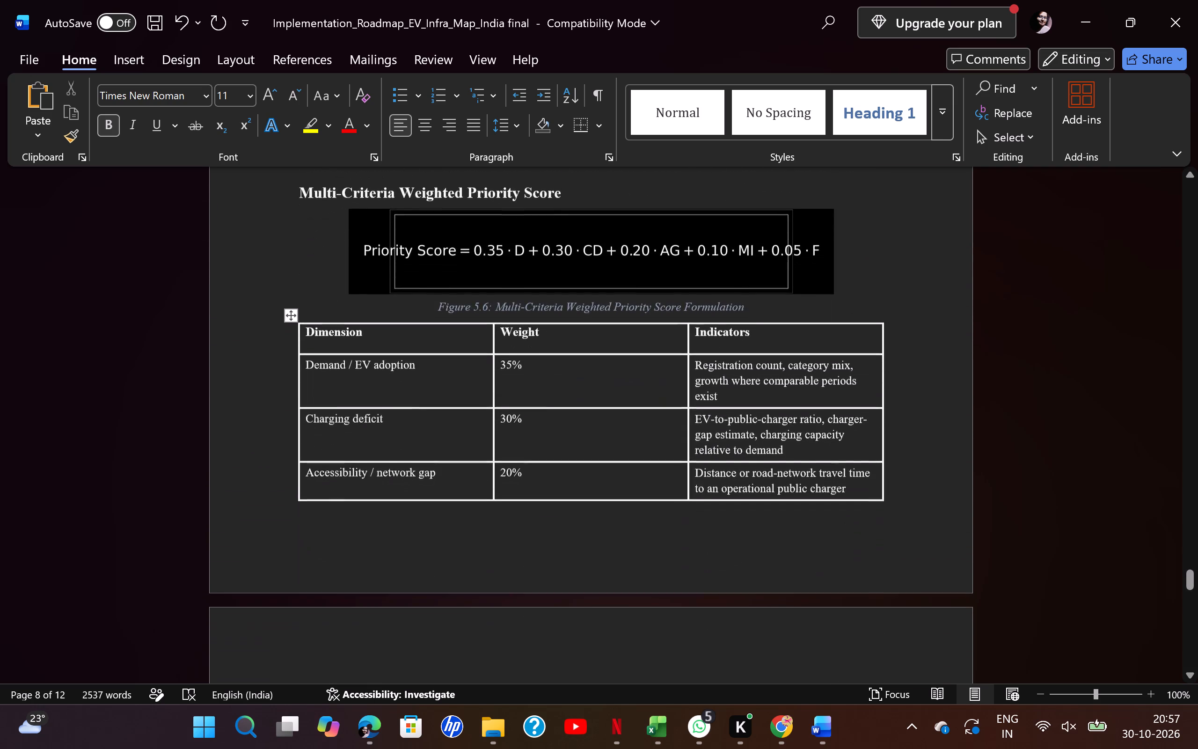
scroll(494, 454, down, 13)
scroll(494, 455, up, 16)
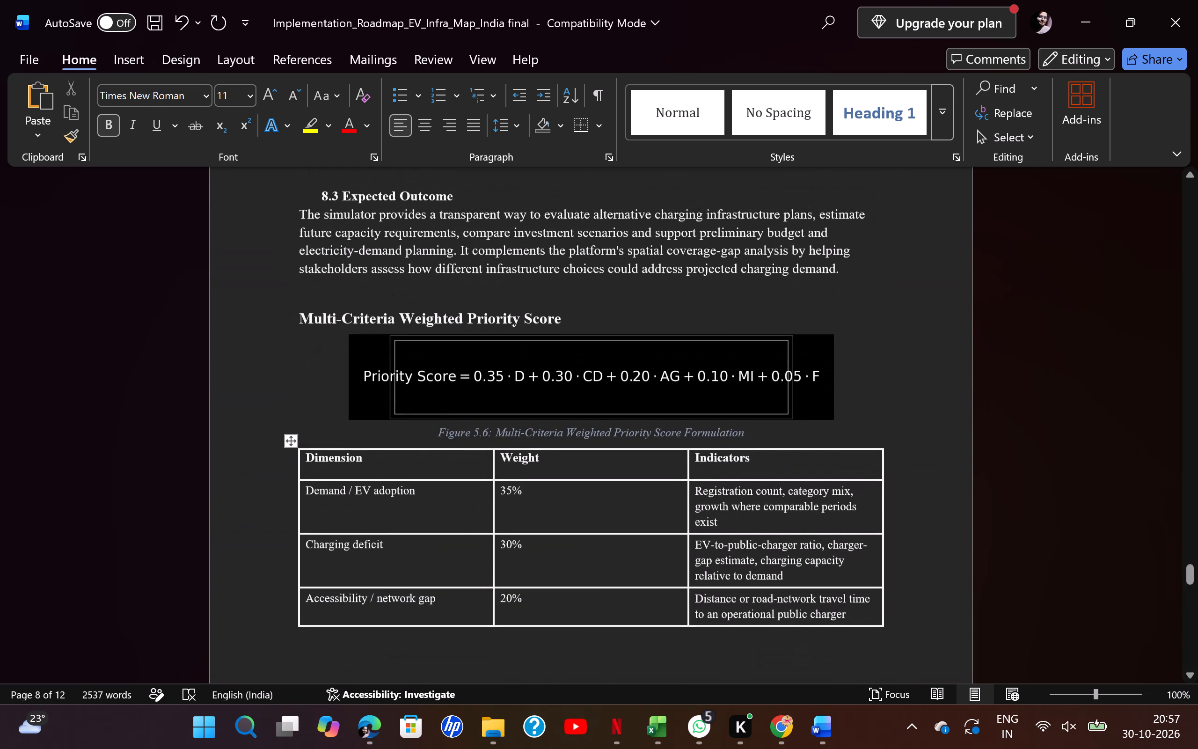
drag(778, 438, 437, 436)
key(BackSpace)
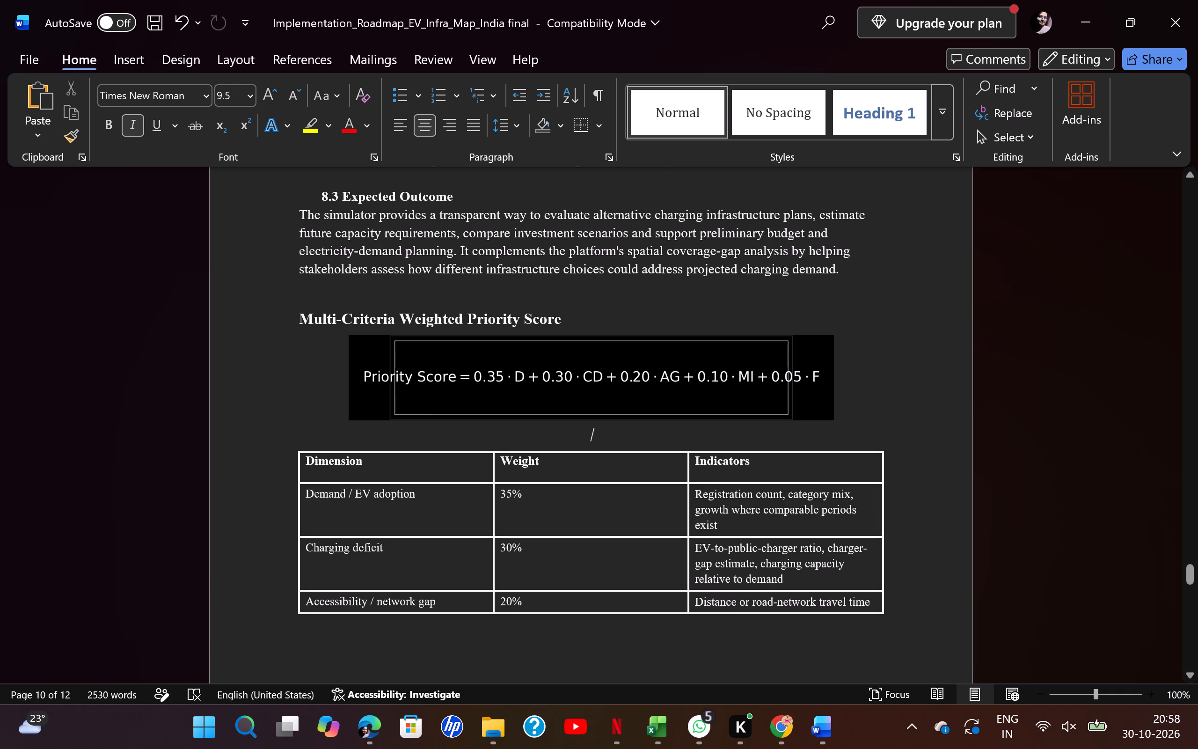
key(BackSpace)
key(BackSpace)
Review the layout of the remaining sections through Assumptions and Limitations, and back up to section 4, The Map.
scroll(420, 427, down, 2)
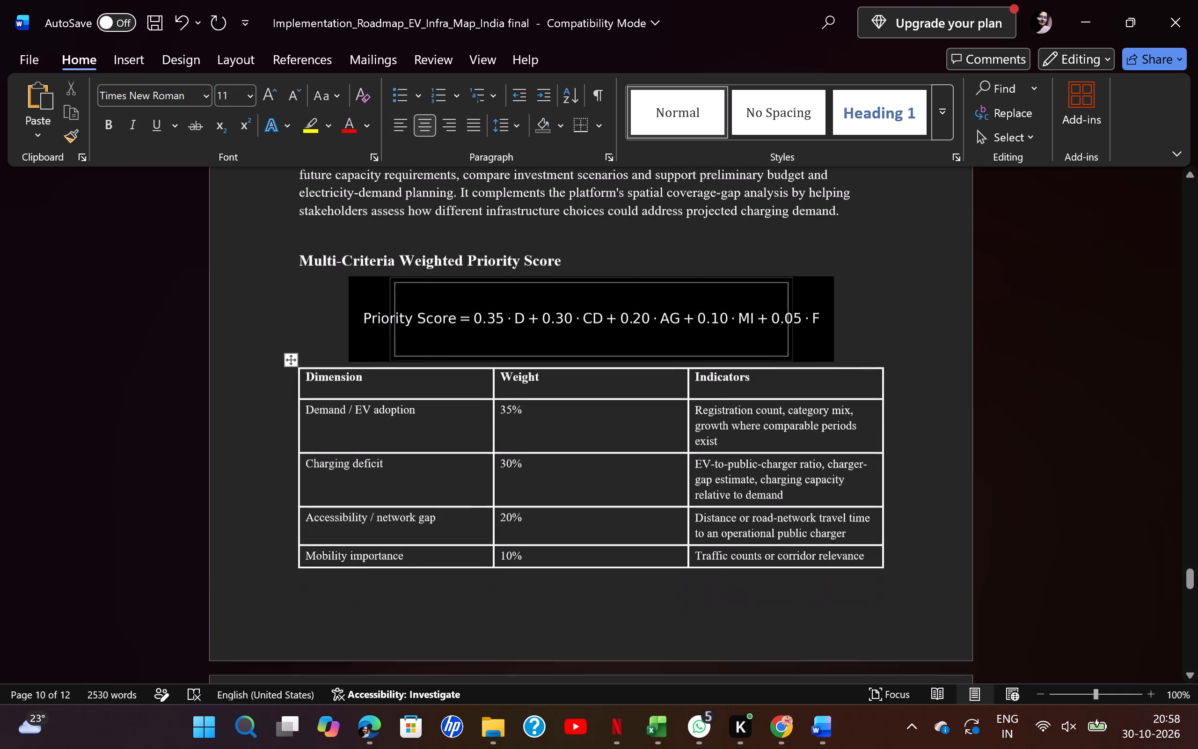
scroll(422, 433, down, 15)
scroll(445, 456, down, 12)
scroll(442, 456, up, 4)
scroll(442, 456, down, 10)
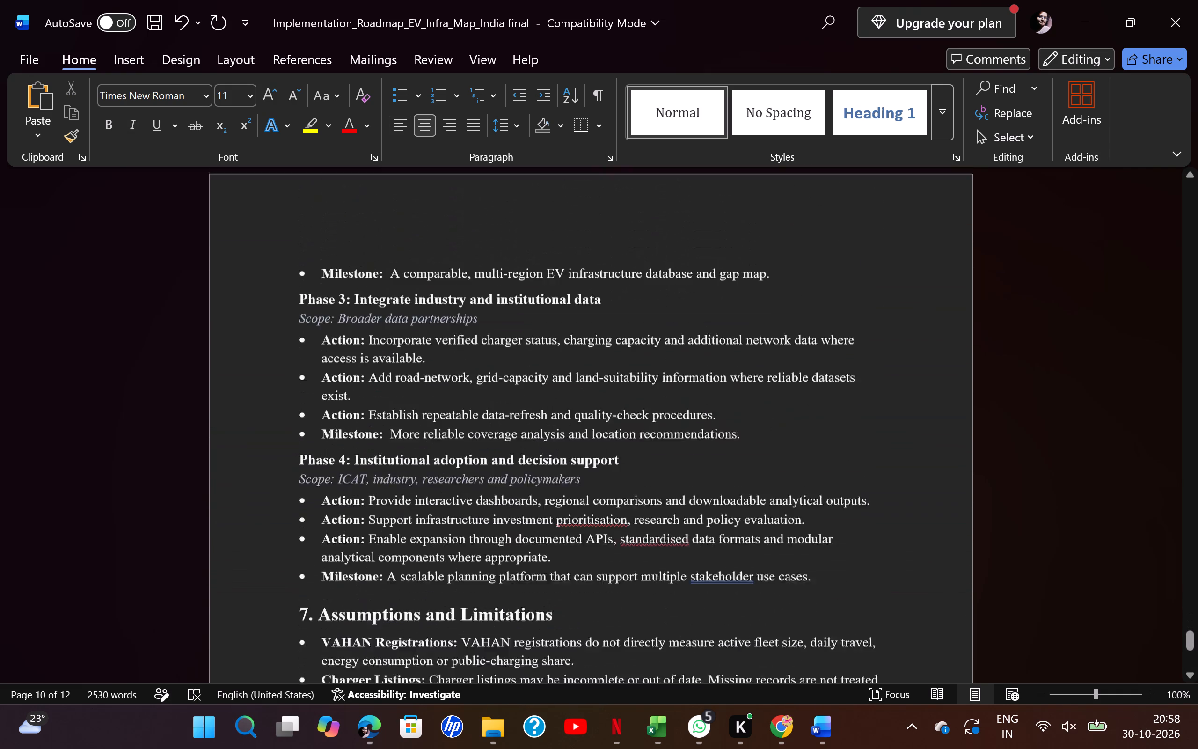
scroll(445, 467, down, 12)
scroll(447, 467, up, 20)
scroll(447, 467, up, 1)
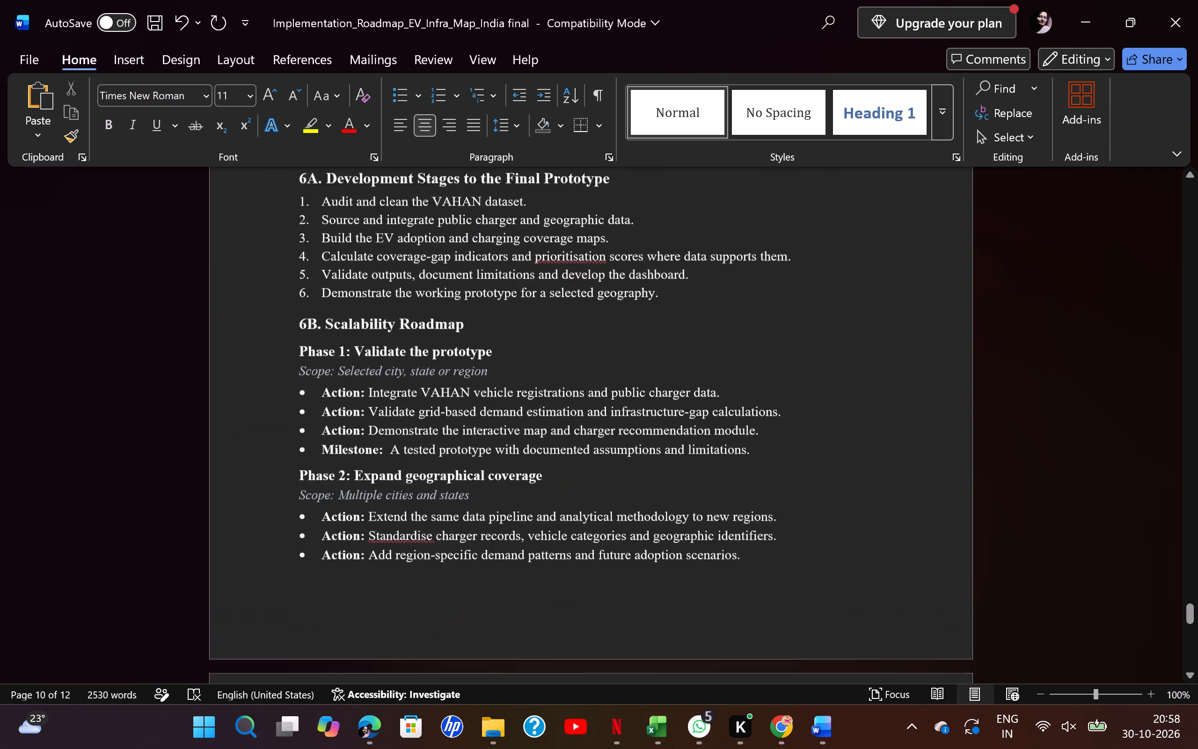
scroll(451, 469, up, 20)
scroll(451, 469, up, 20)
scroll(451, 469, up, 6)
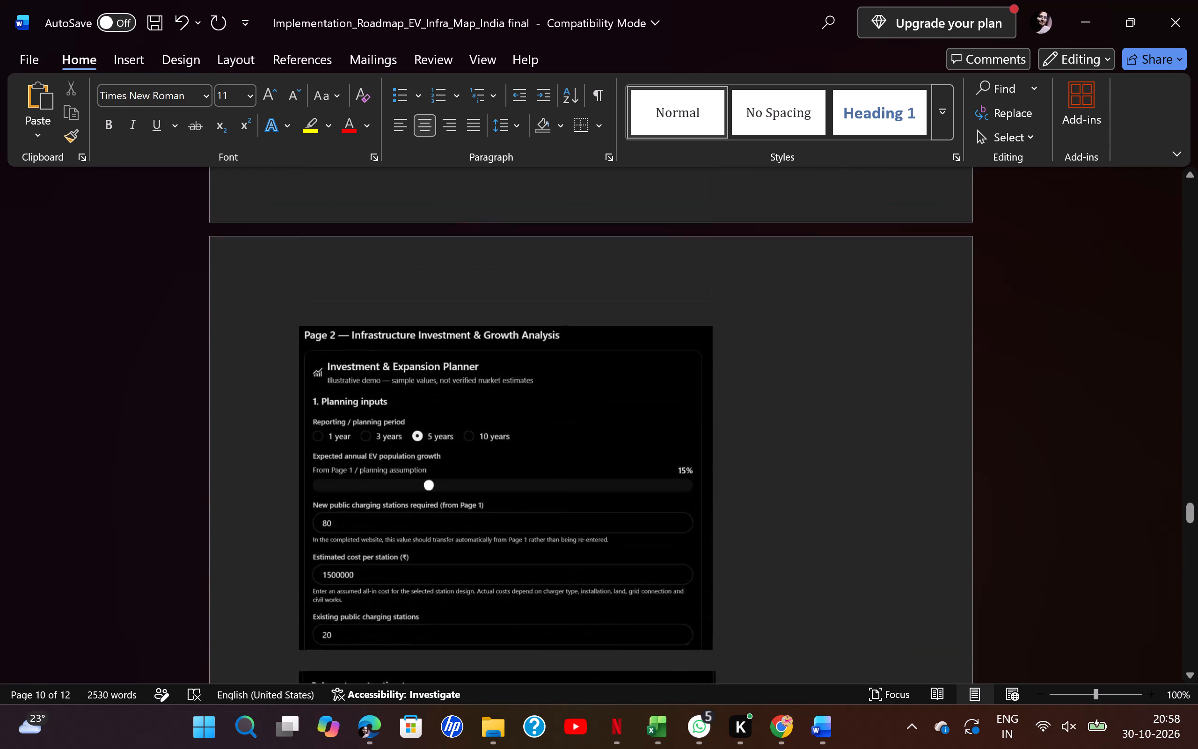
scroll(451, 469, up, 20)
scroll(451, 469, up, 20)
scroll(451, 469, up, 5)
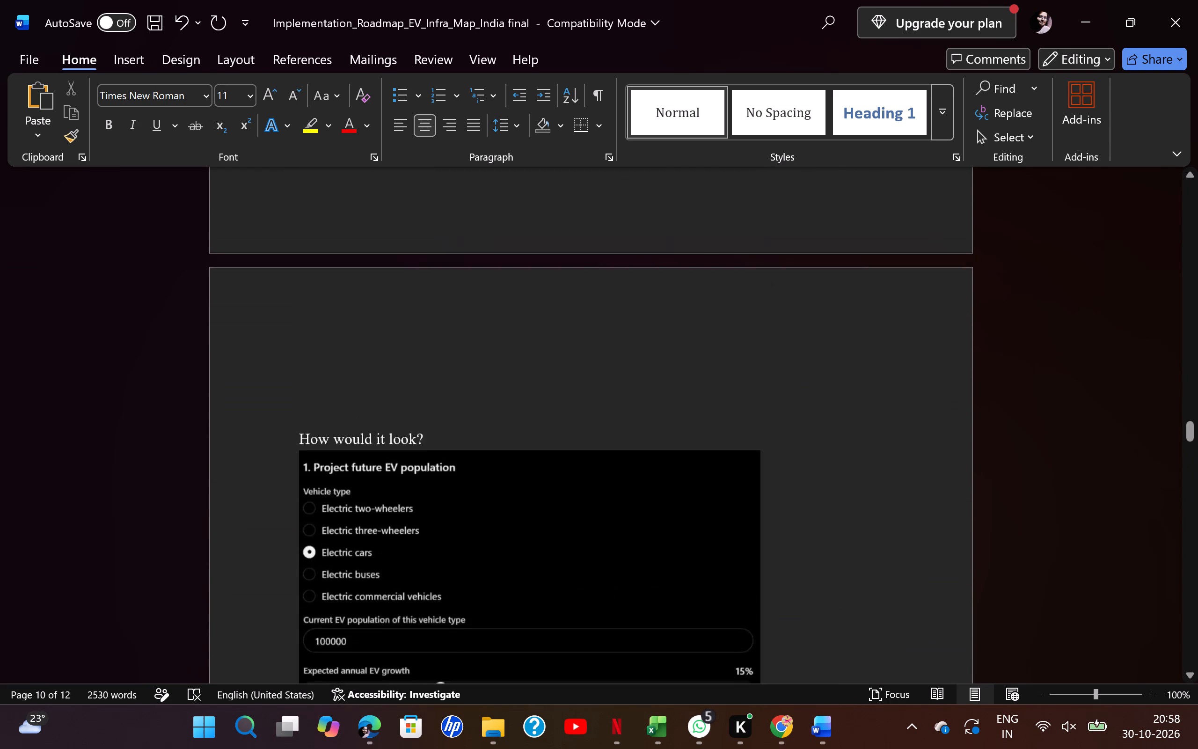
scroll(451, 469, up, 20)
scroll(451, 469, up, 20)
scroll(451, 469, up, 5)
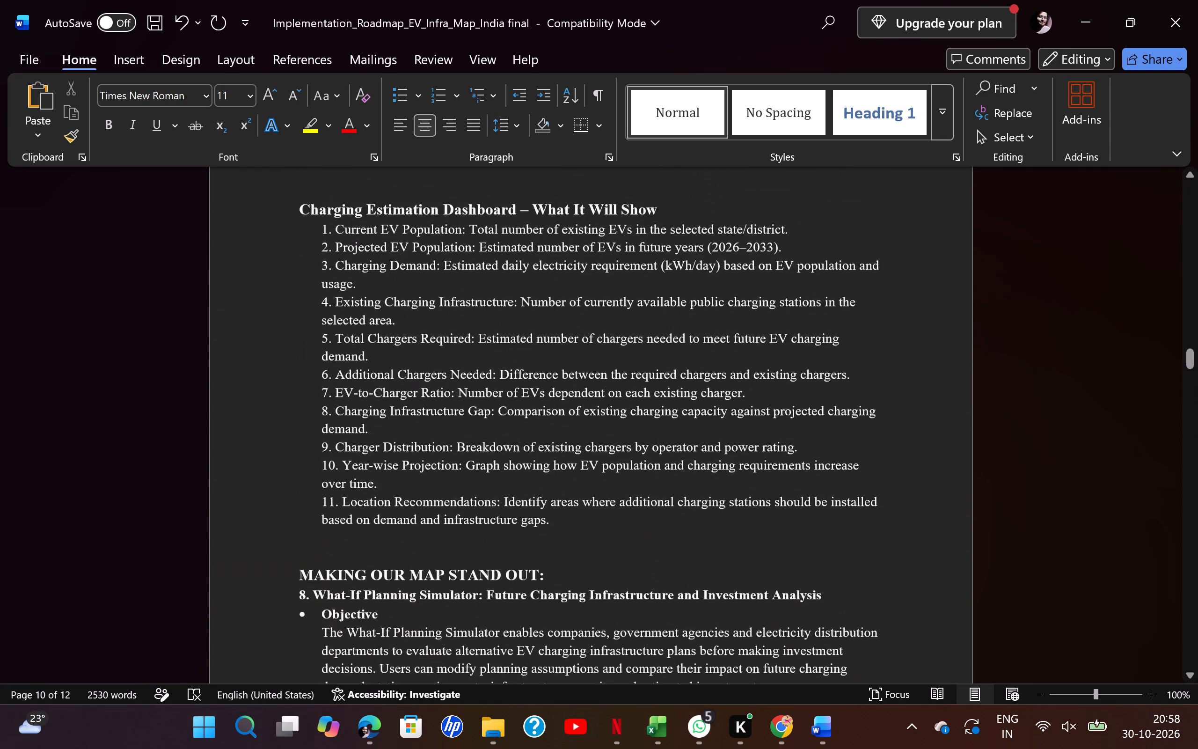
scroll(451, 469, up, 20)
scroll(451, 469, up, 20)
scroll(451, 469, up, 5)
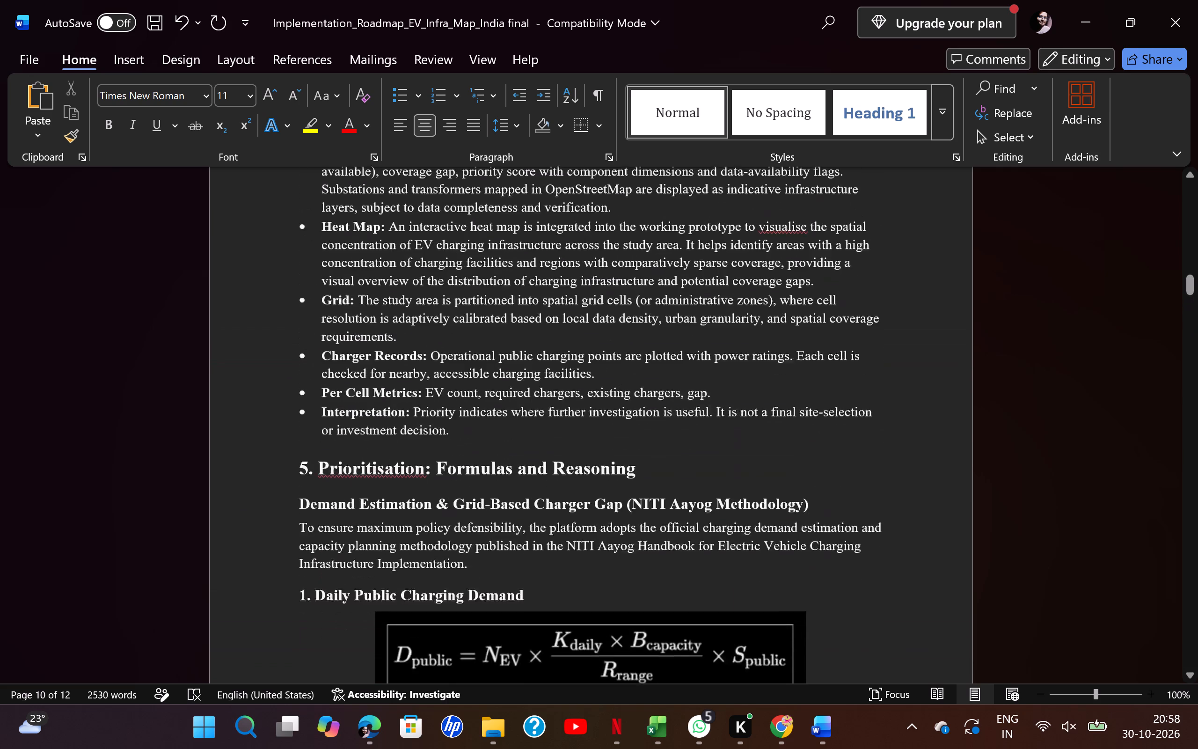
scroll(451, 469, up, 12)
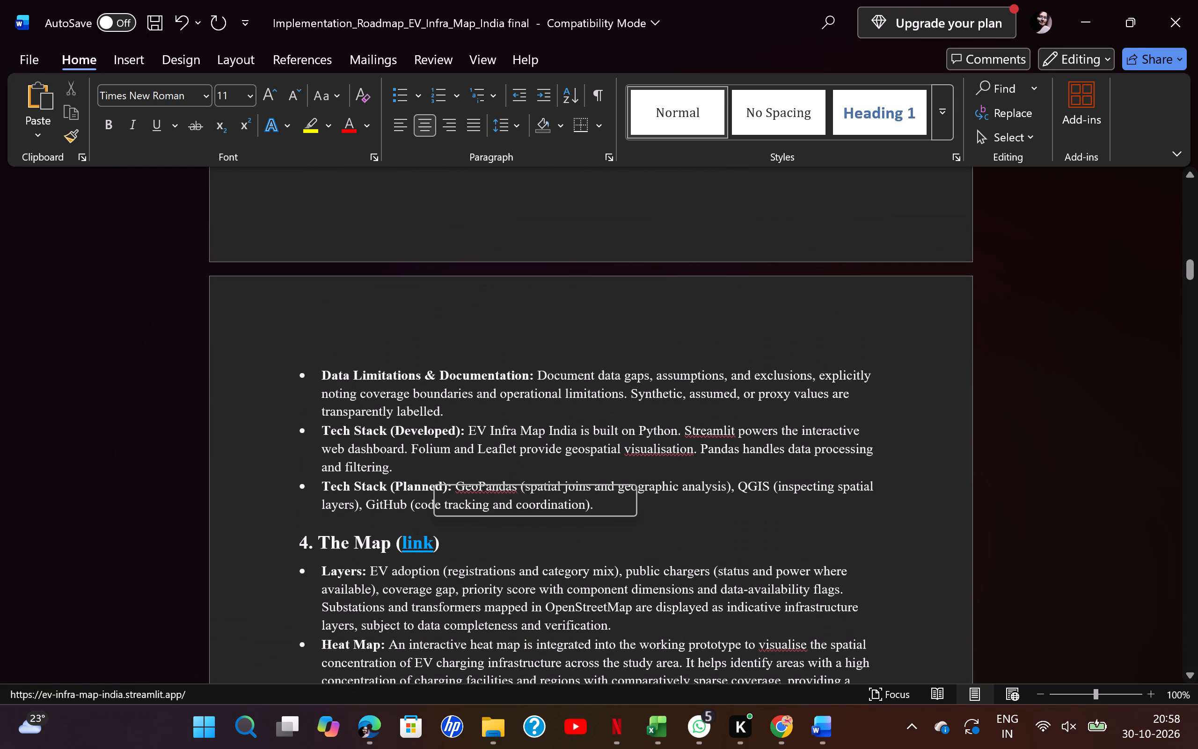
Open the live EV Infra Map India web app in the browser from the link in the section 4 heading.
ctrl+click(424, 542)
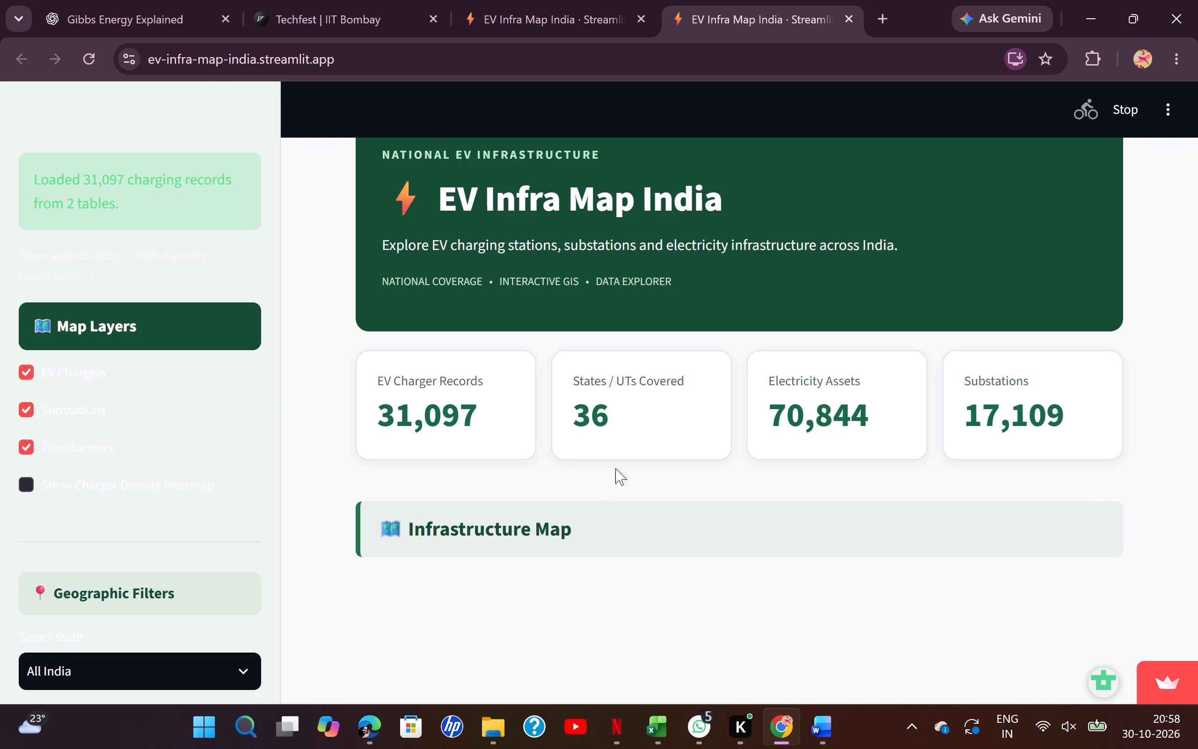
click(589, 539)
click(460, 509)
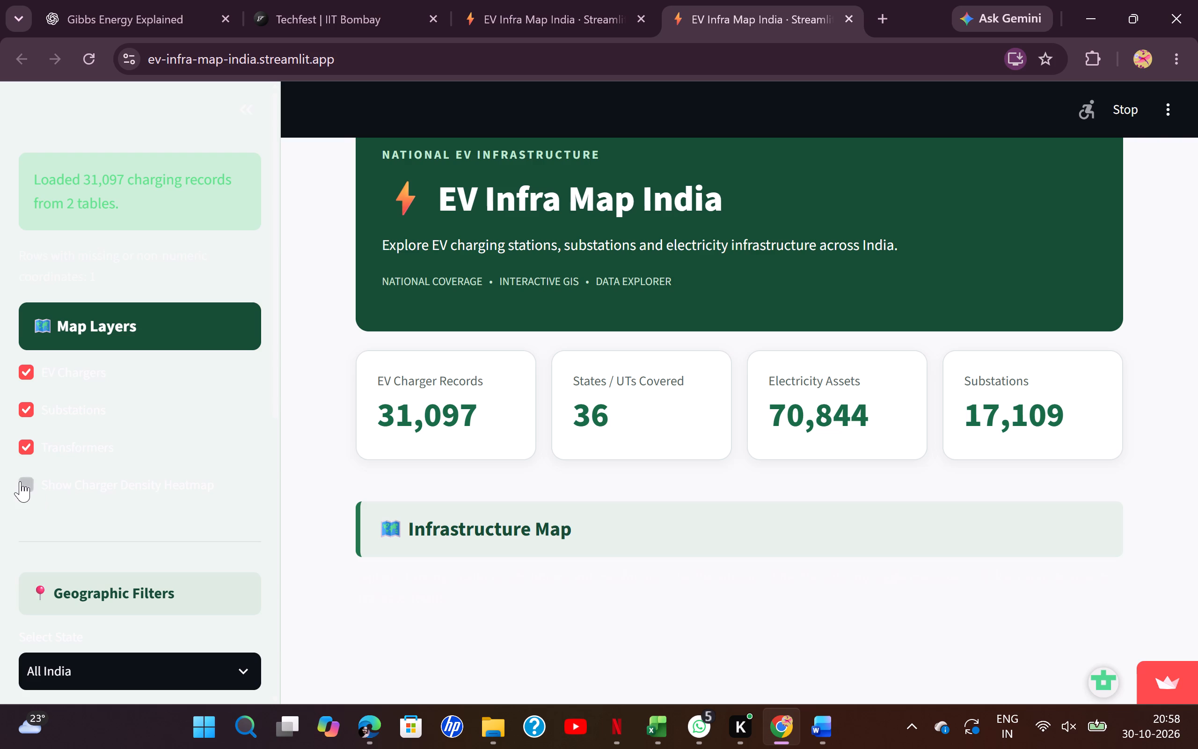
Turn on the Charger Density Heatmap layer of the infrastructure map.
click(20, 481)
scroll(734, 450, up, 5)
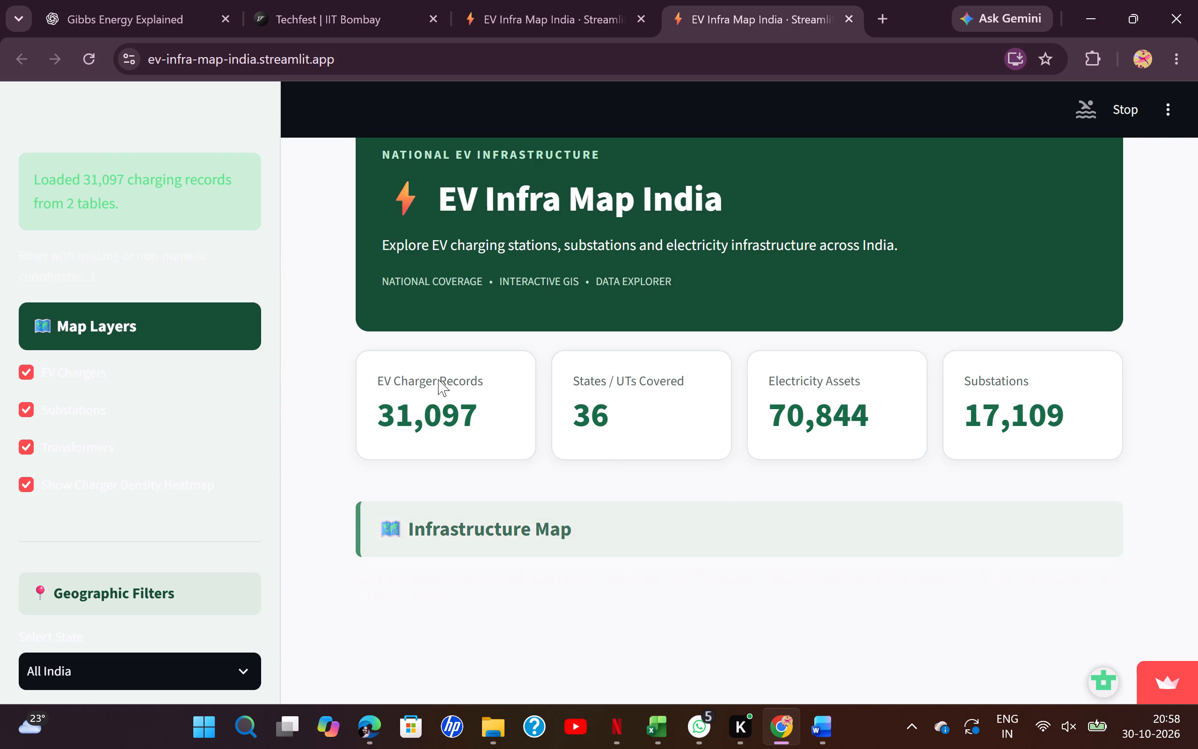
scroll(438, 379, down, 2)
Turn off the EV Chargers, Substations, Transformers and Charger Density Heatmap layers of the infrastructure map.
click(26, 374)
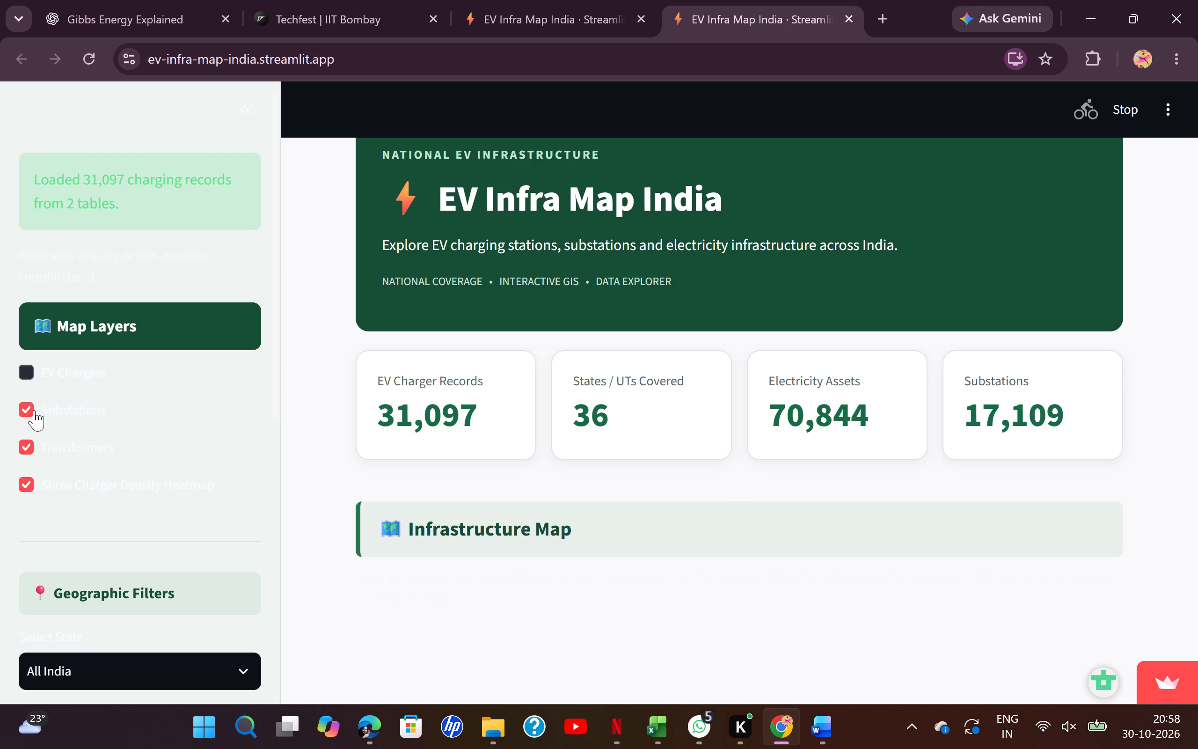
click(31, 412)
click(28, 447)
click(29, 481)
click(574, 558)
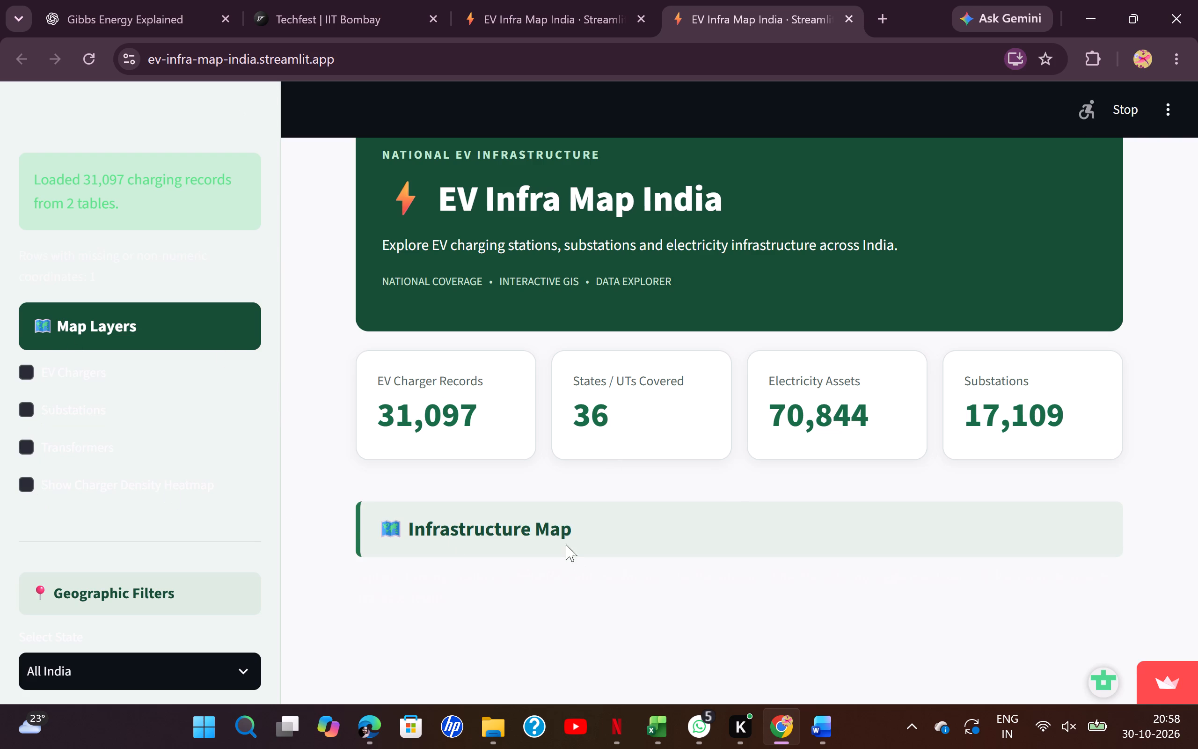
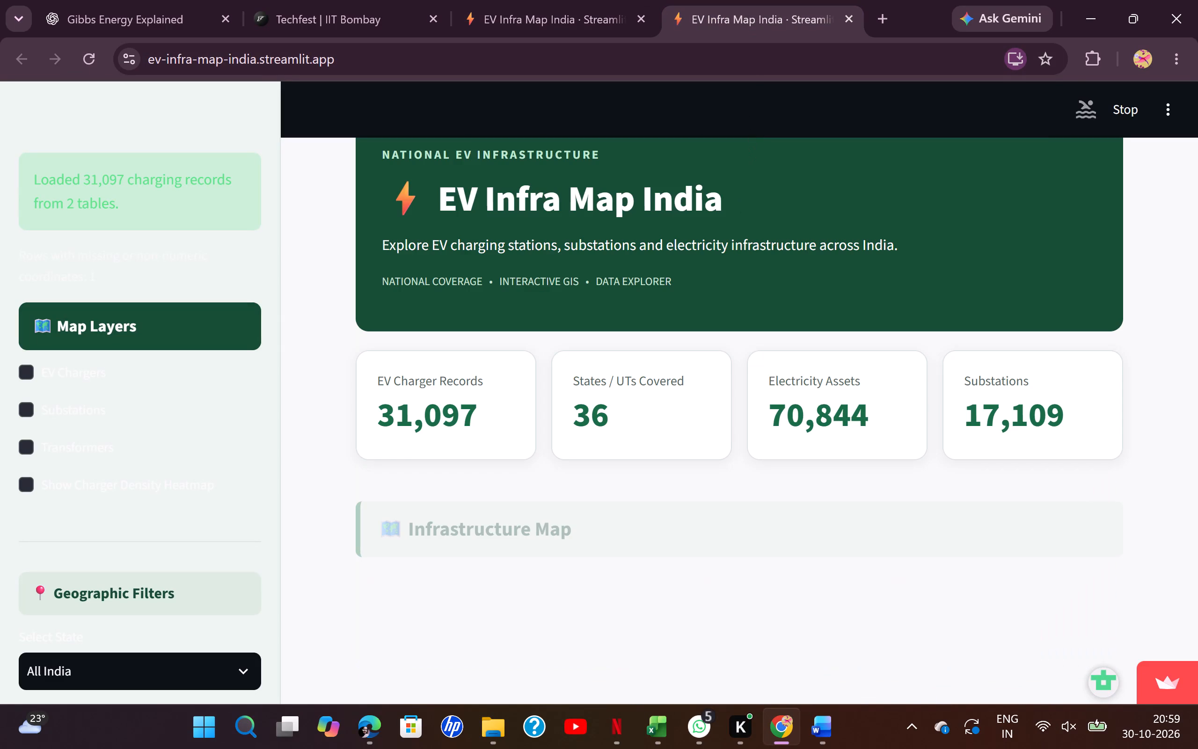
Switch back to the Word roadmap and review its layout from the title page through the section 5 Daily Public Charging Demand formula.
scroll(738, 245, down, 1)
click(815, 722)
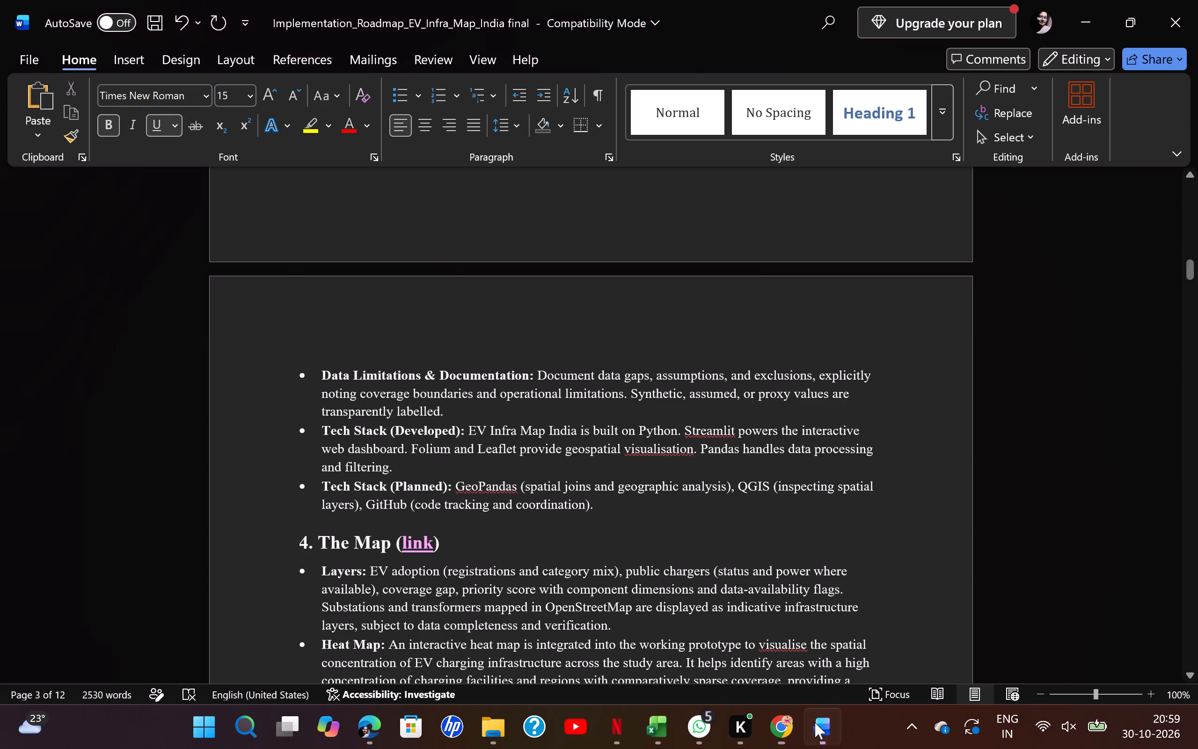
scroll(740, 643, down, 5)
scroll(709, 607, down, 4)
scroll(708, 607, up, 9)
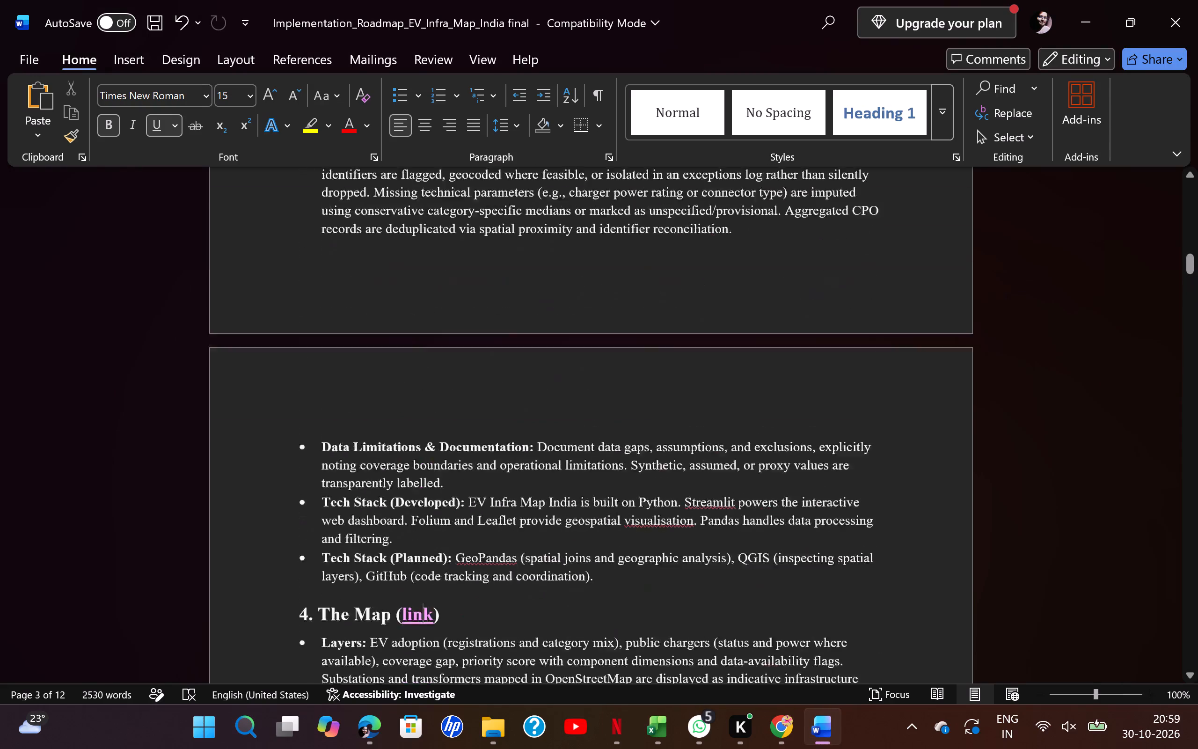
scroll(708, 607, up, 20)
scroll(708, 607, up, 20)
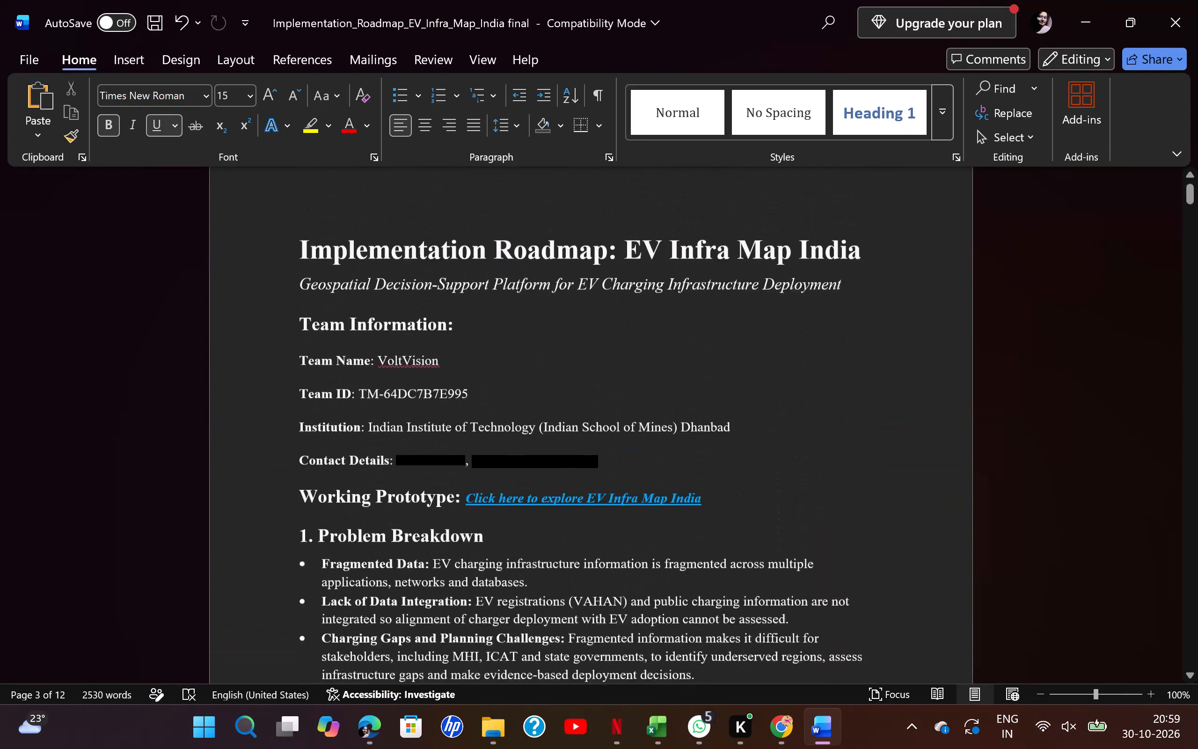
scroll(708, 607, up, 14)
scroll(708, 608, down, 7)
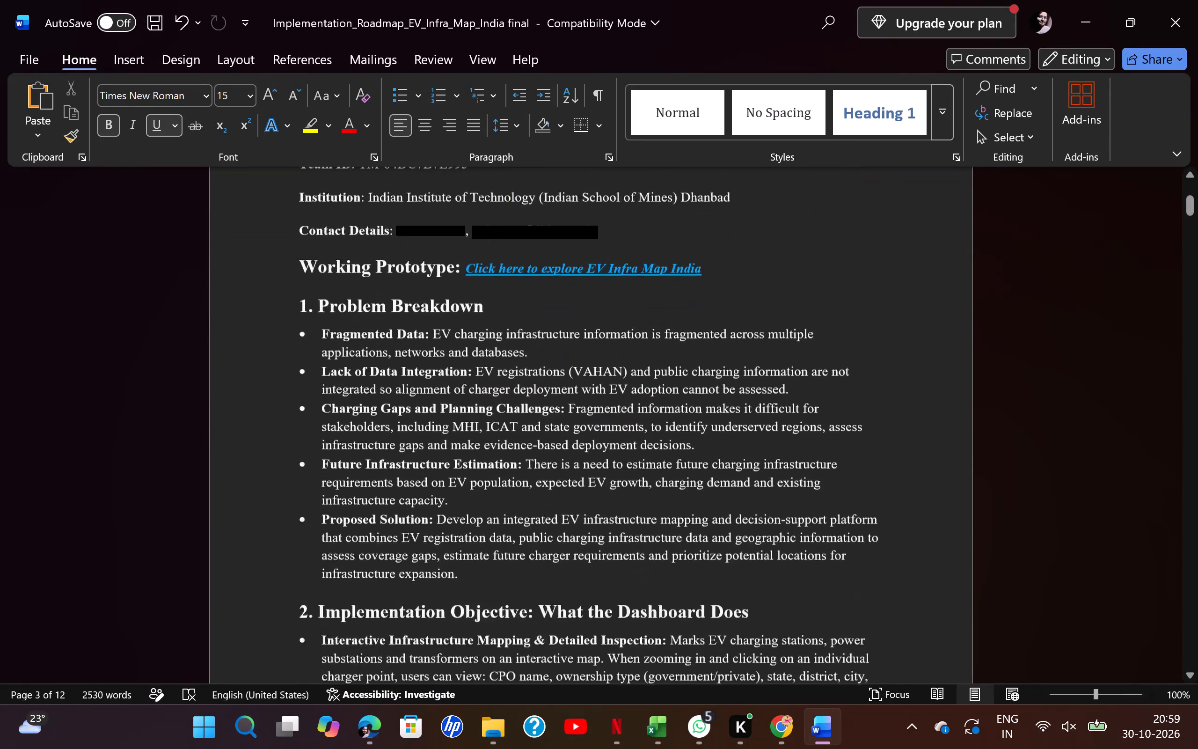
scroll(708, 608, down, 1)
scroll(708, 608, up, 2)
scroll(708, 608, down, 4)
scroll(708, 608, up, 5)
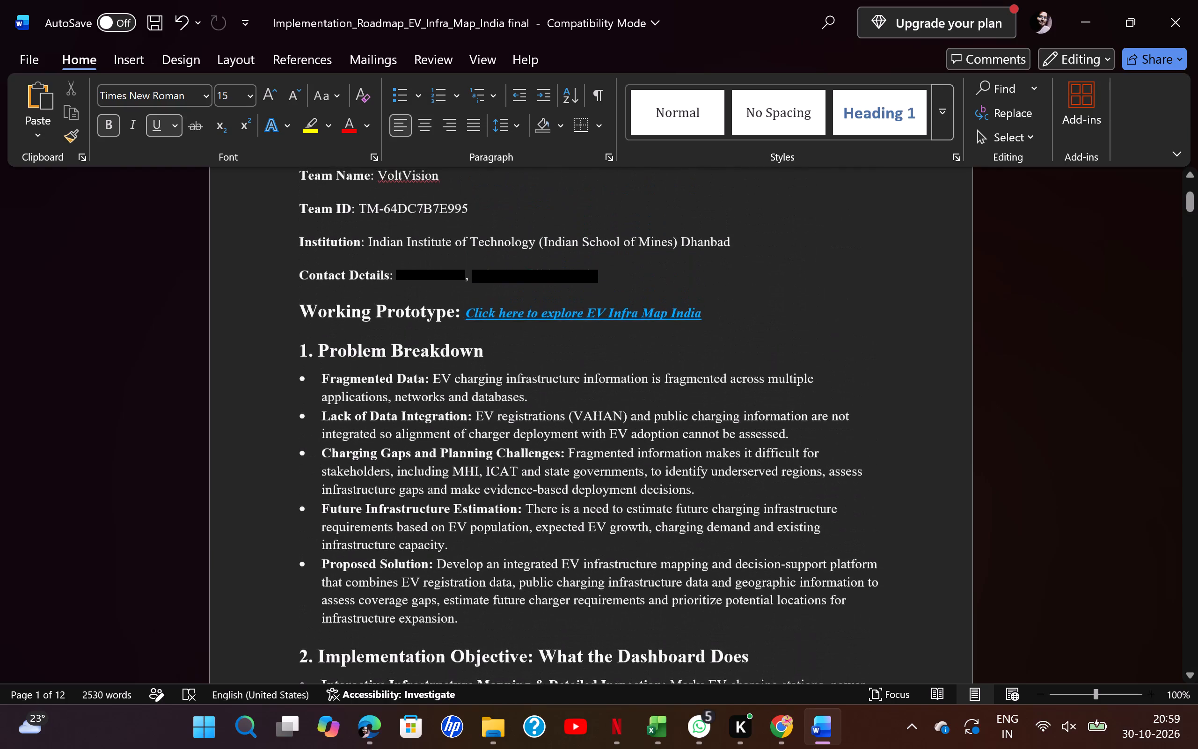
scroll(708, 608, down, 20)
scroll(708, 608, down, 3)
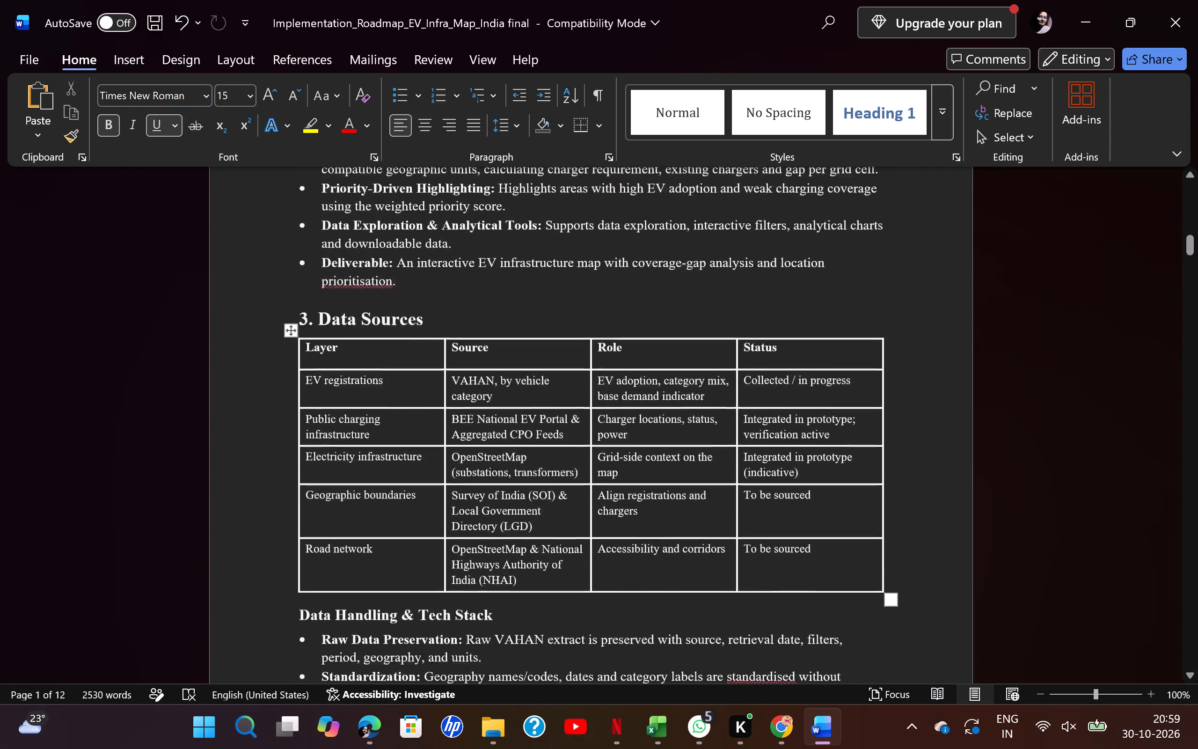
scroll(706, 609, down, 20)
scroll(706, 611, down, 4)
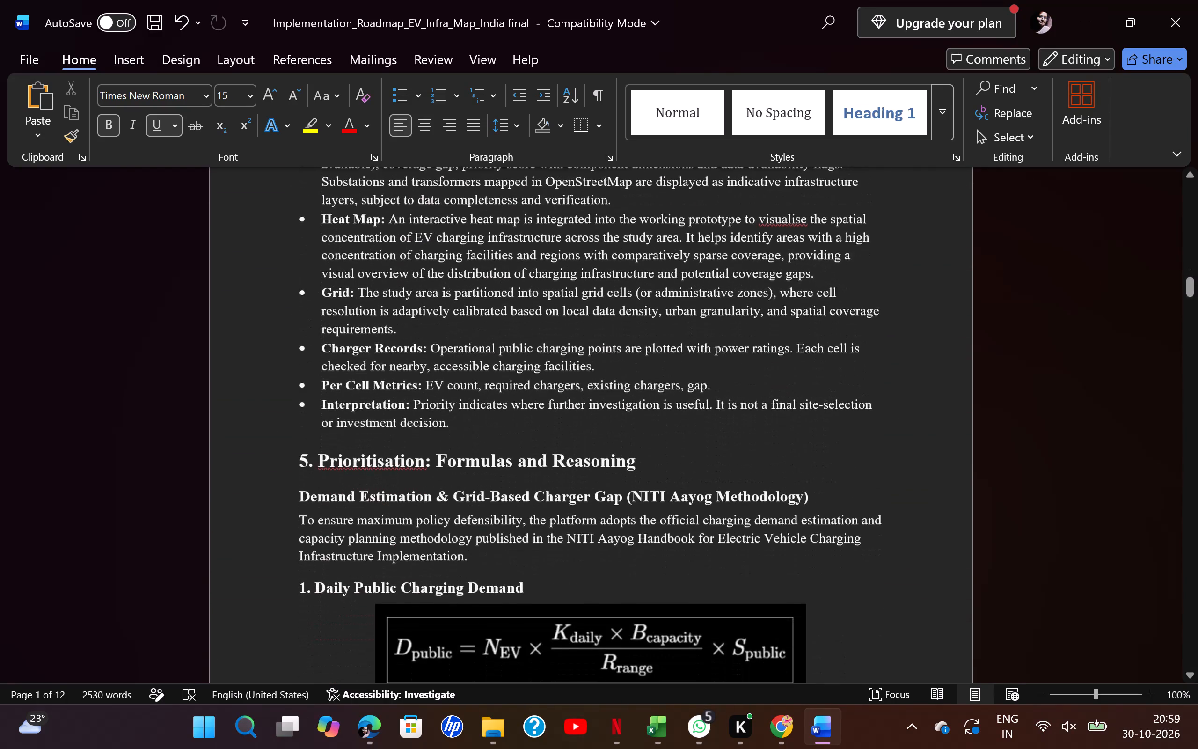
scroll(706, 611, down, 15)
scroll(706, 611, up, 10)
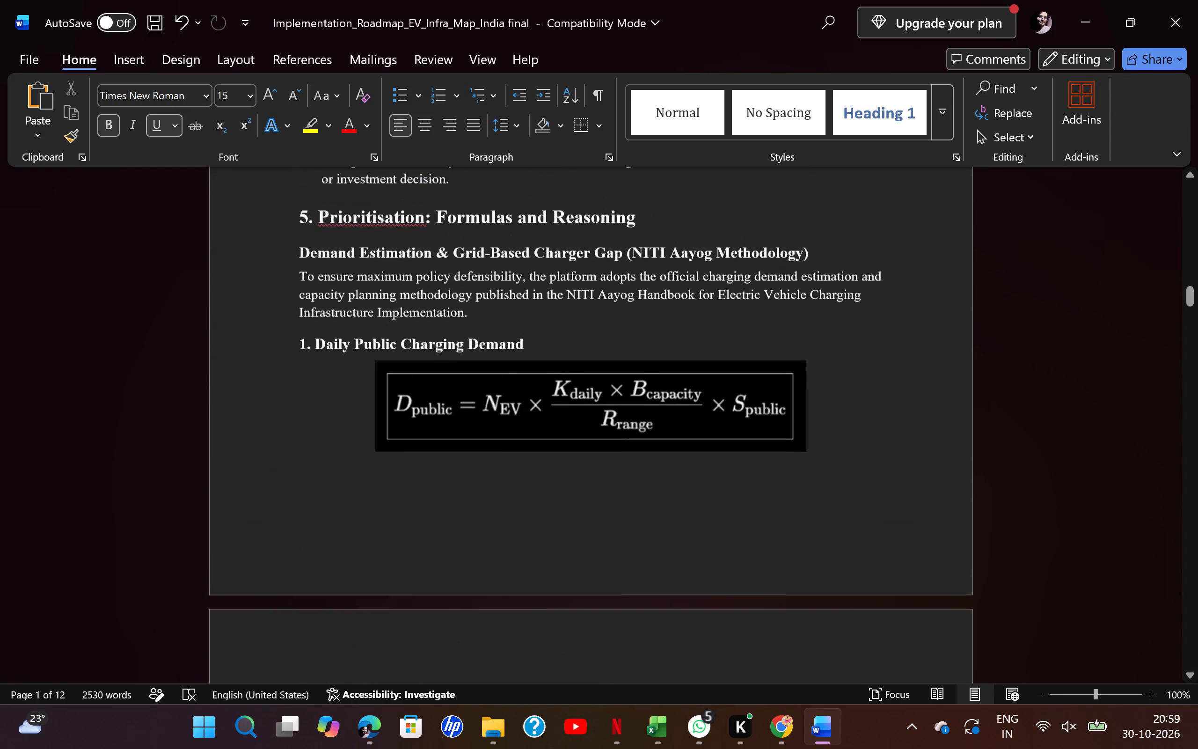
scroll(706, 611, down, 2)
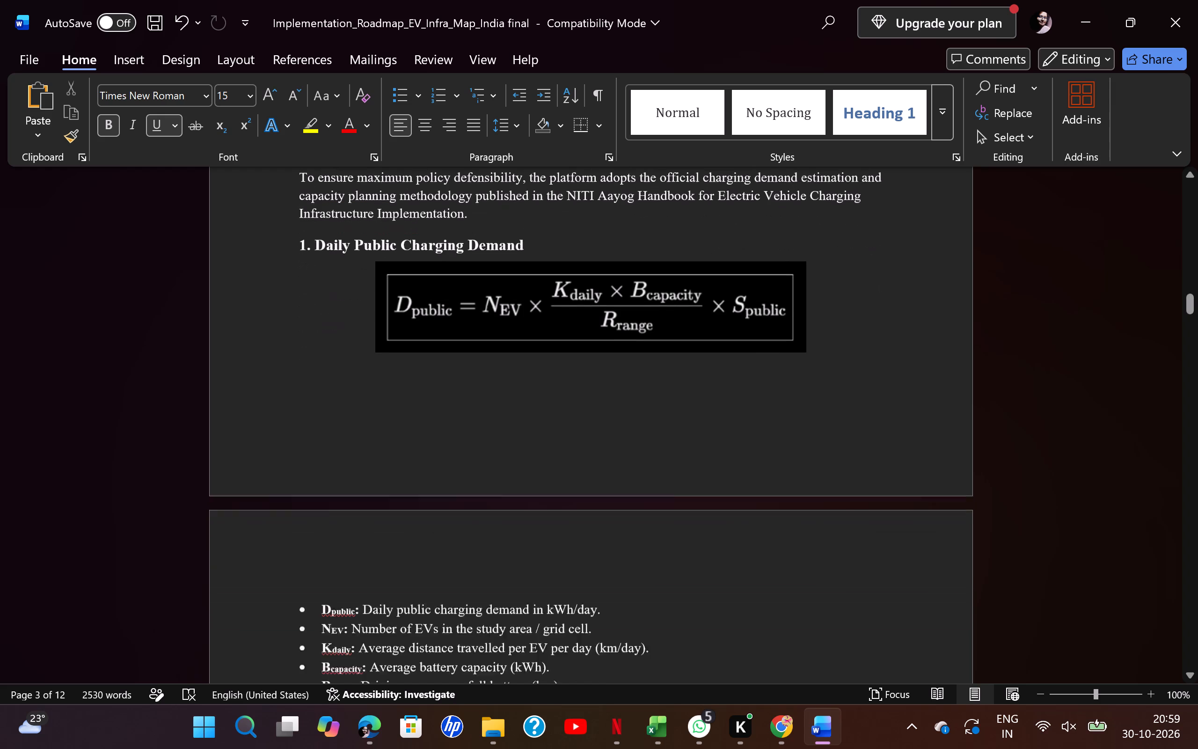
Review the rest of the roadmap, from the Charging Estimation Dashboard section through the AI Tools Attribution at the end.
scroll(706, 611, down, 20)
scroll(706, 611, down, 12)
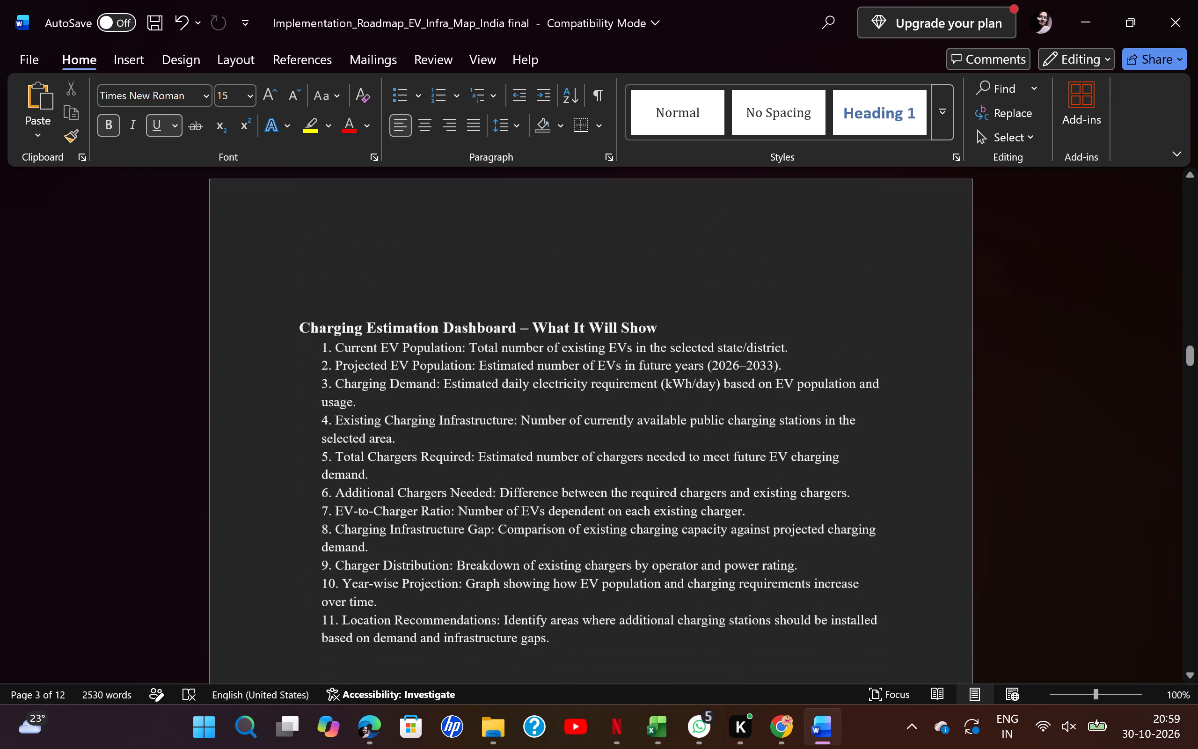
scroll(708, 611, up, 11)
scroll(708, 611, down, 16)
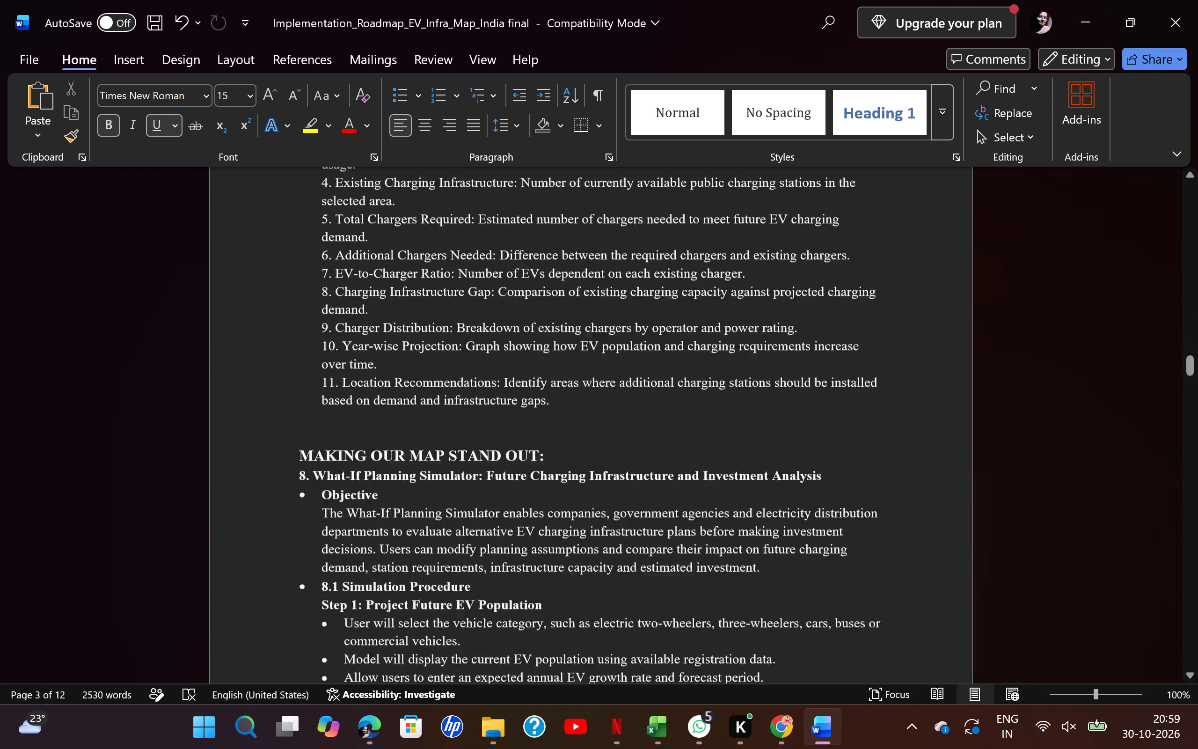
scroll(708, 611, down, 20)
scroll(708, 611, down, 7)
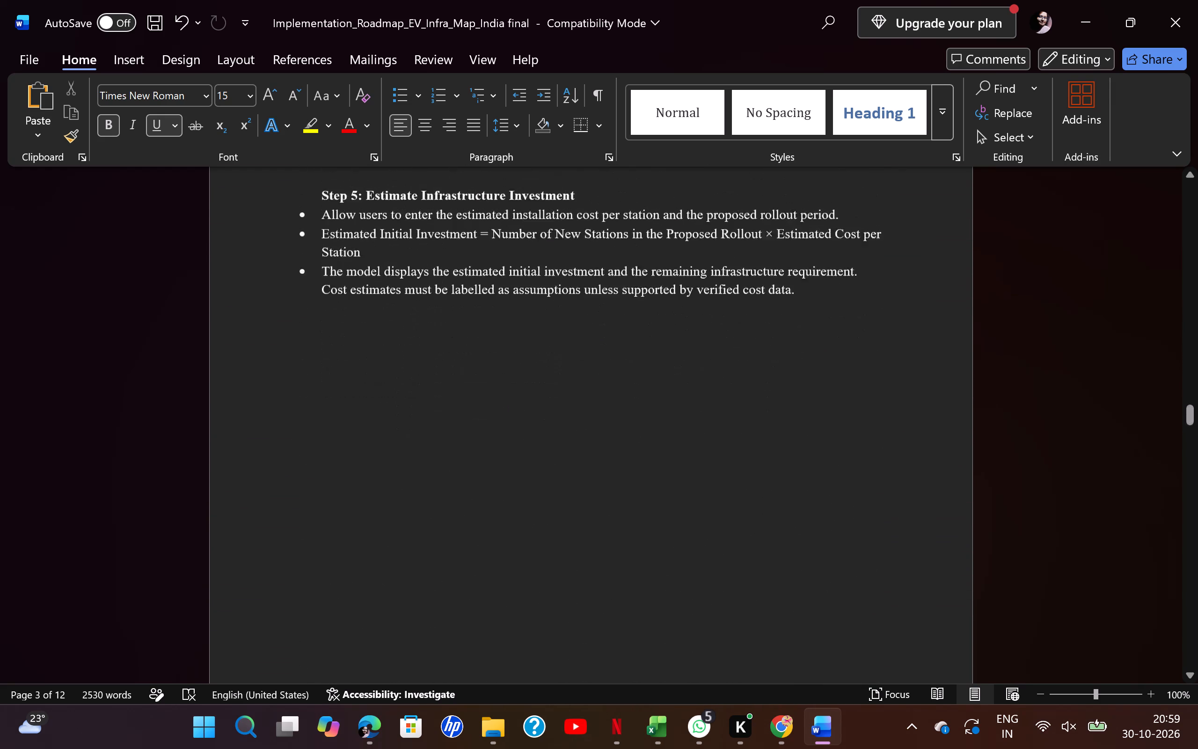
scroll(708, 611, down, 11)
scroll(708, 611, up, 17)
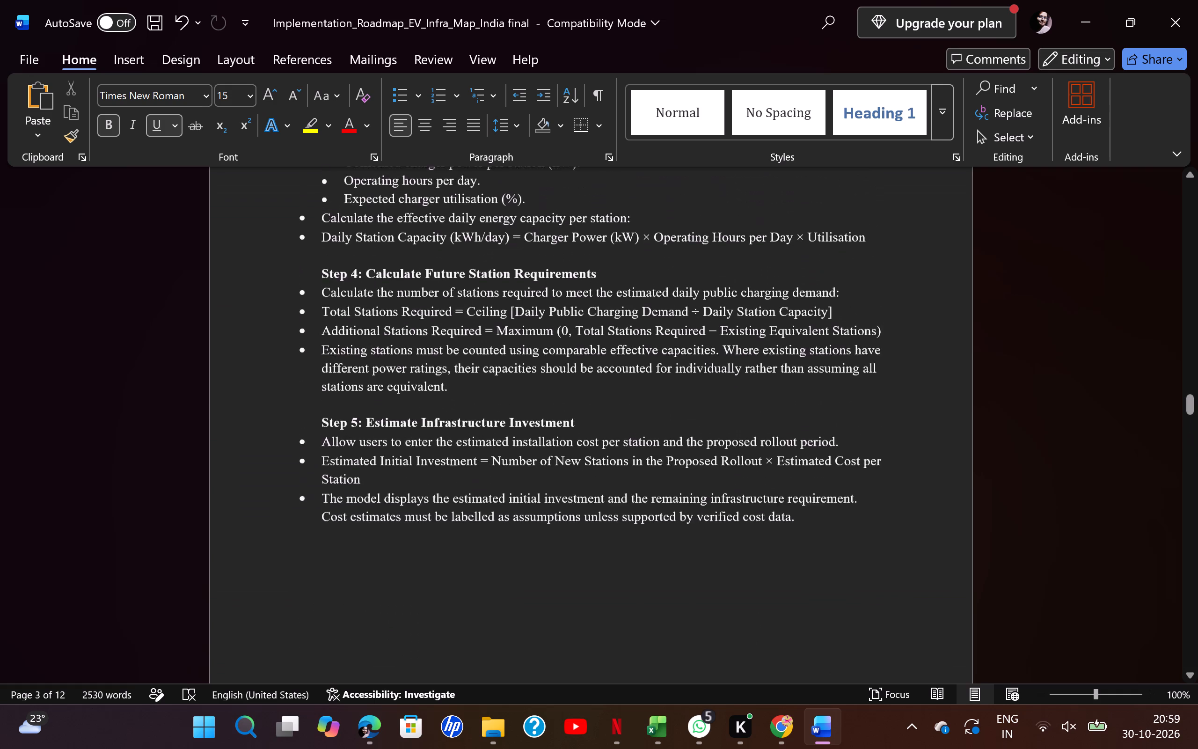
scroll(708, 611, down, 20)
scroll(708, 611, down, 6)
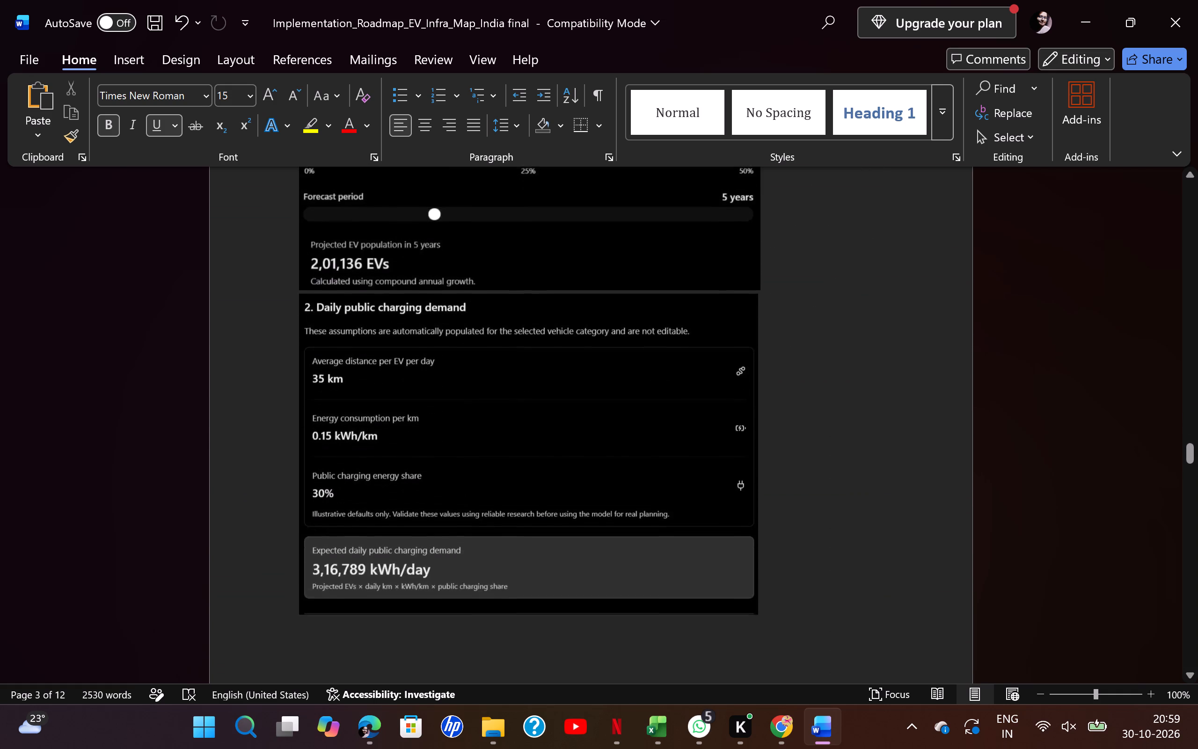
scroll(706, 610, down, 20)
scroll(706, 610, down, 12)
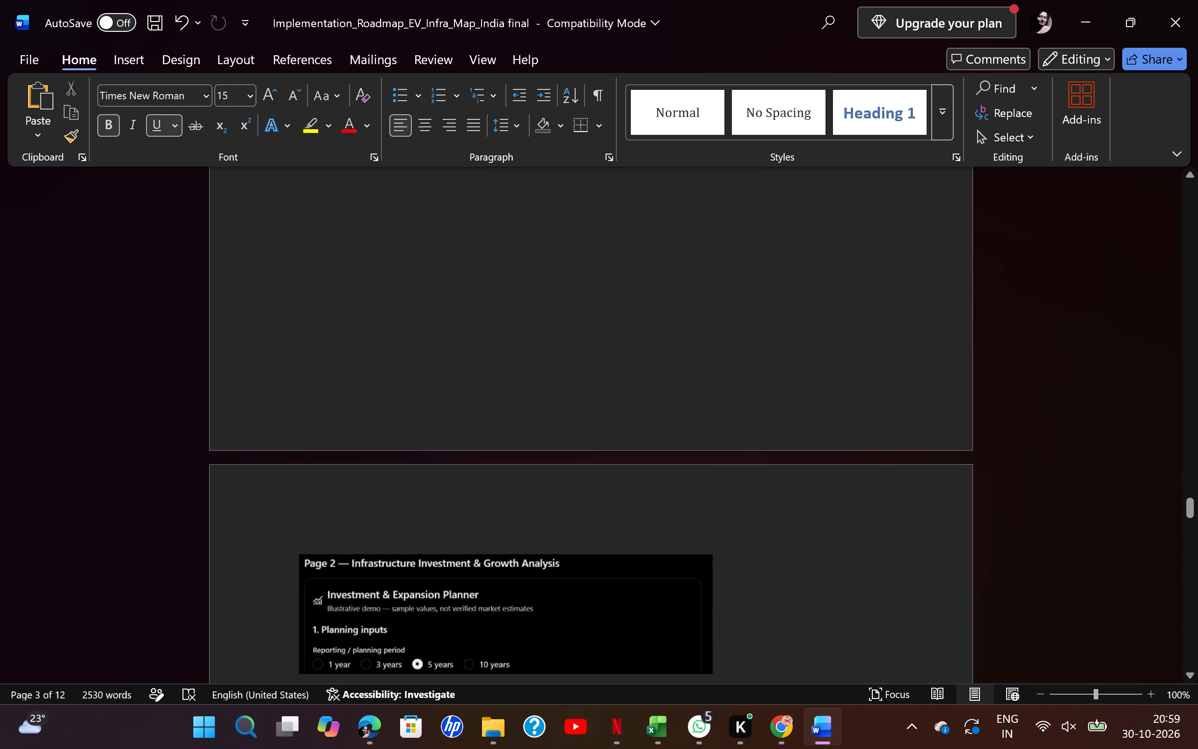
scroll(704, 611, up, 10)
scroll(704, 611, down, 16)
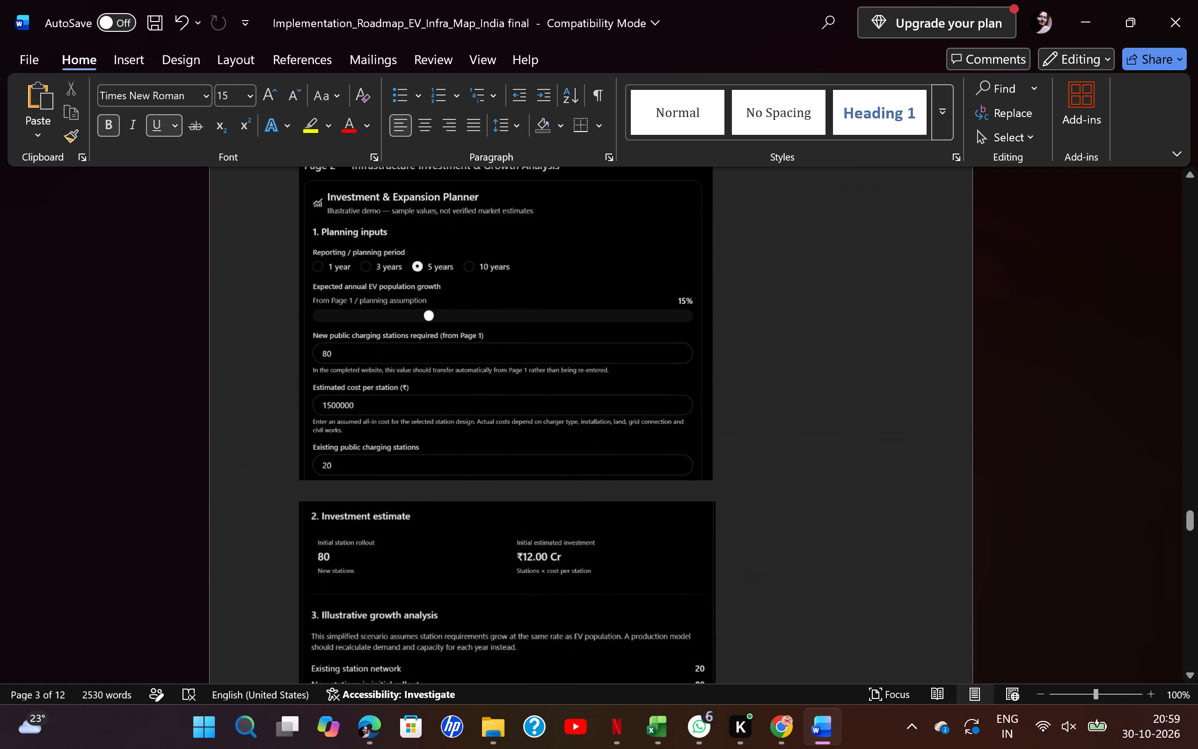
scroll(704, 611, up, 1)
scroll(704, 611, down, 20)
scroll(704, 611, down, 10)
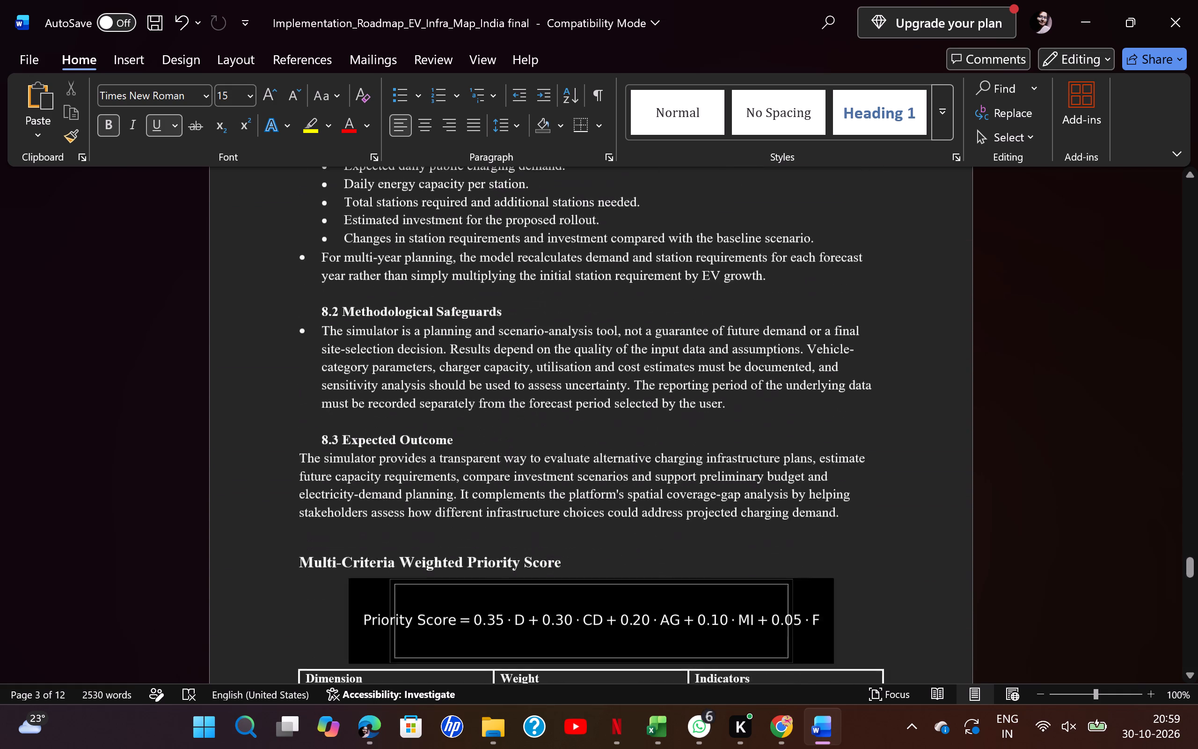
scroll(704, 611, down, 20)
scroll(704, 611, down, 14)
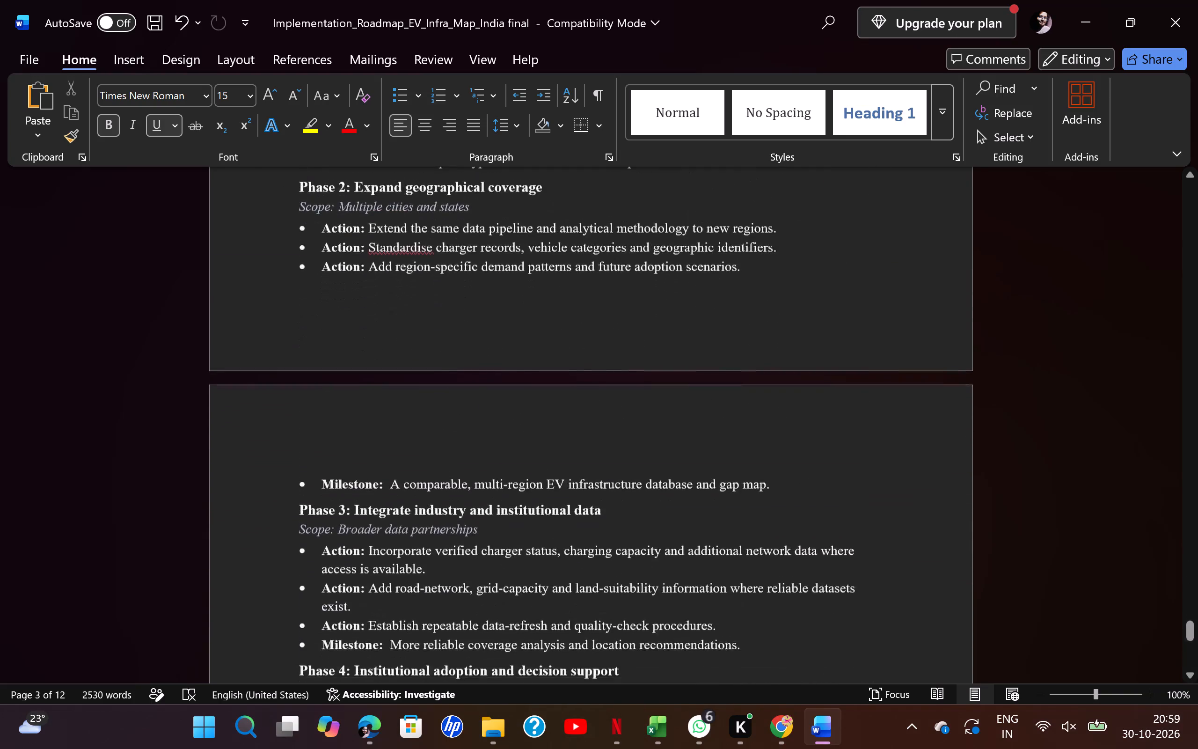
scroll(702, 611, down, 17)
Save the roadmap document.
key(ctrl+s)
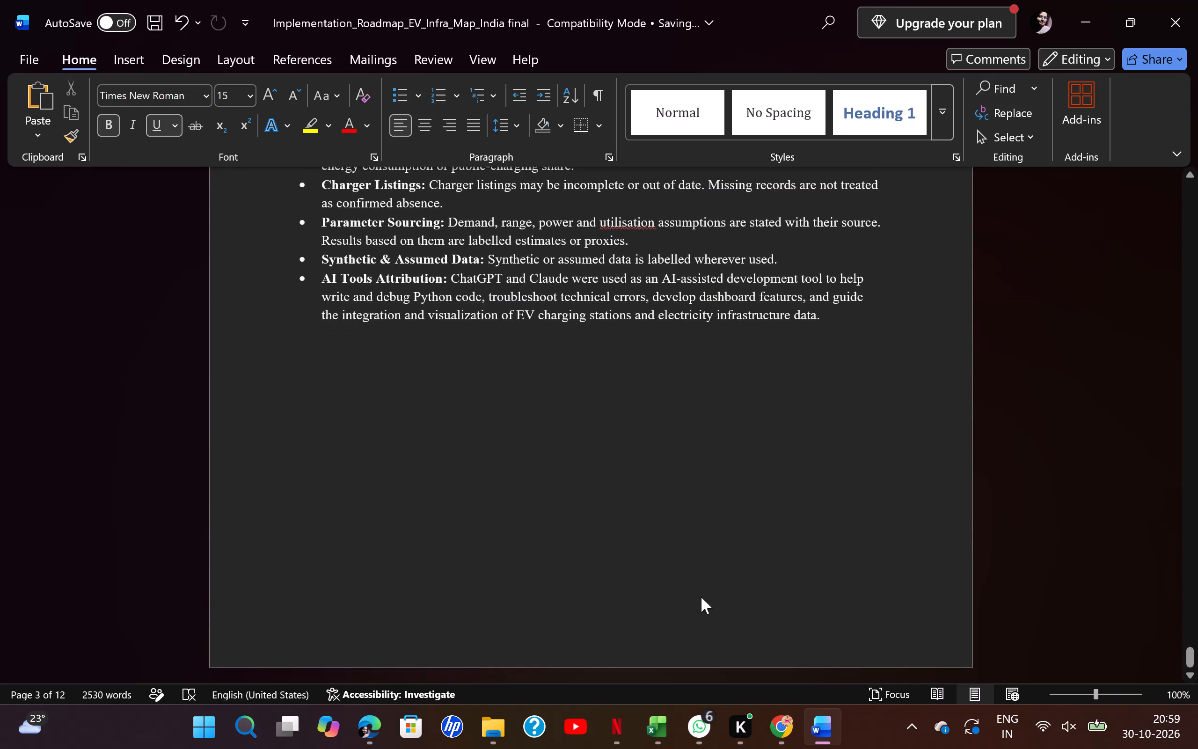
click(153, 17)
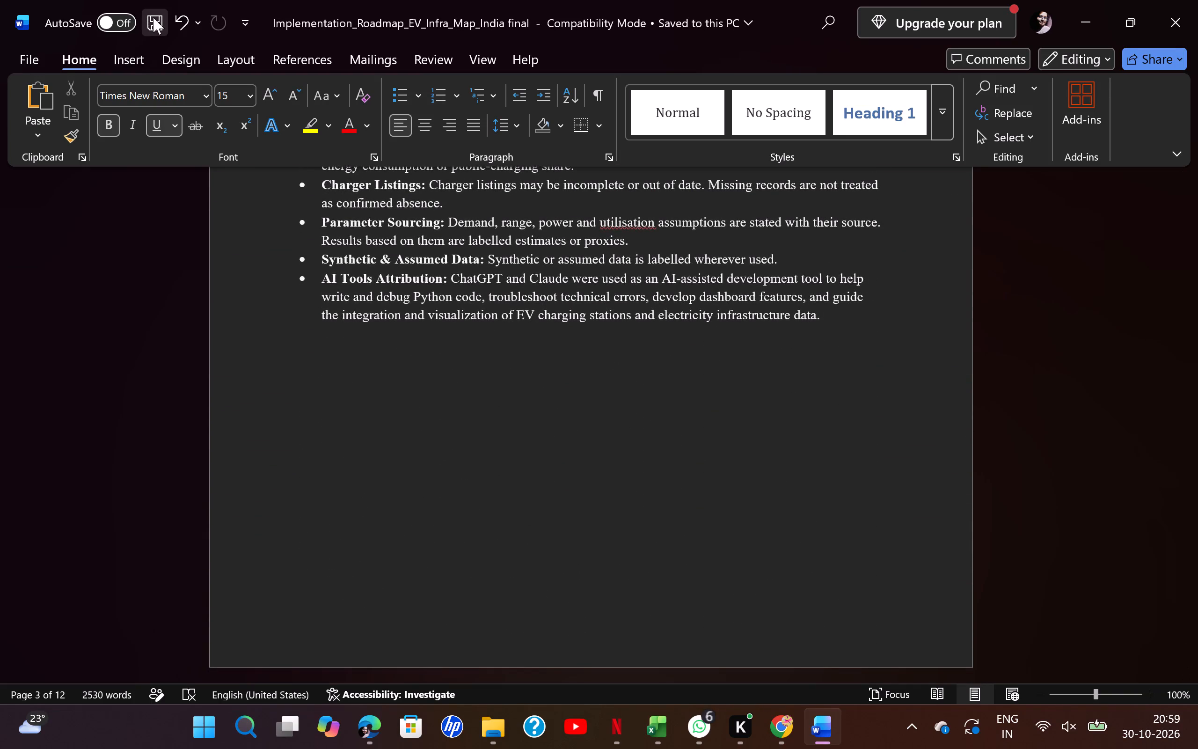
Start saving a copy to the Desktop, with the file name Implementation_Roadmap_EV_Infra_Map_India final (Team_VoltVision).
click(41, 56)
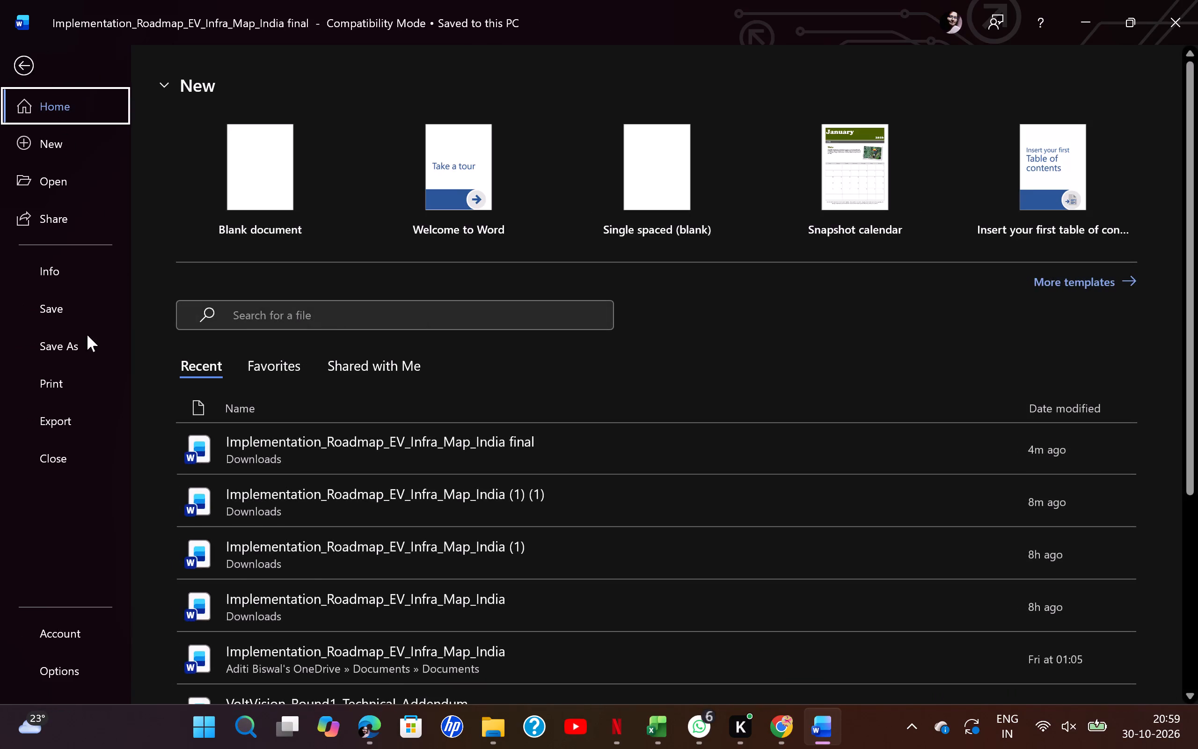
click(82, 344)
click(578, 321)
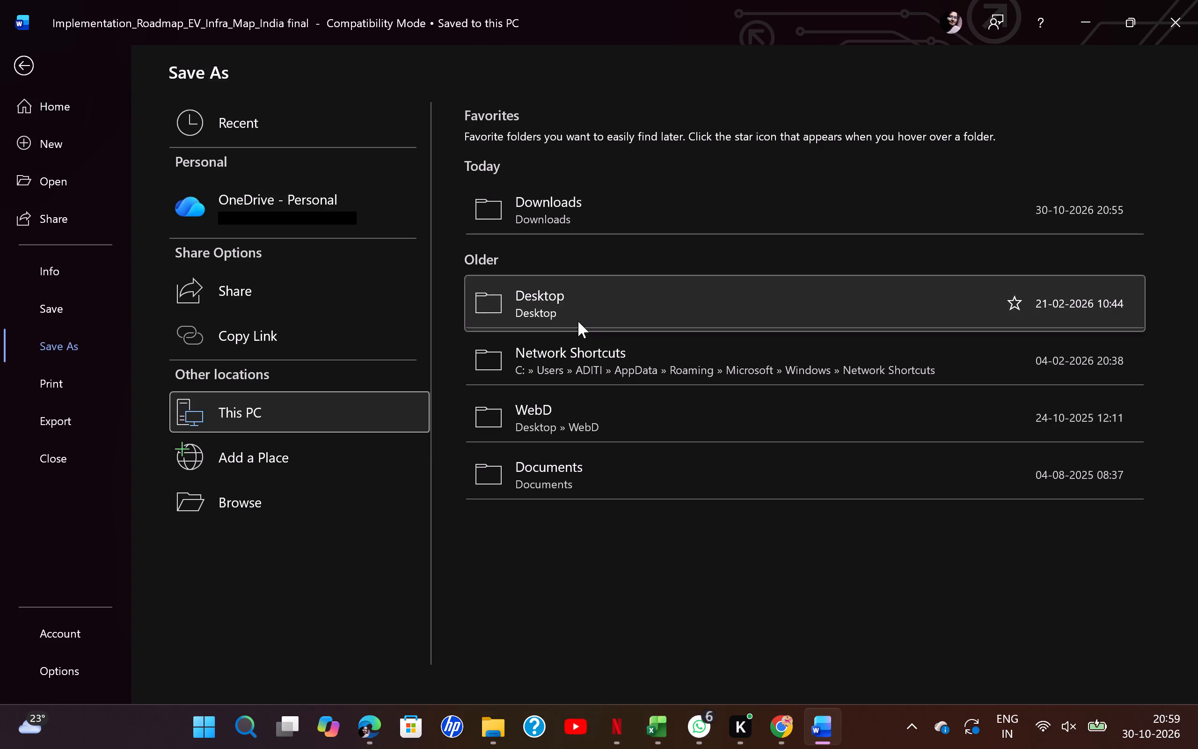
click(394, 301)
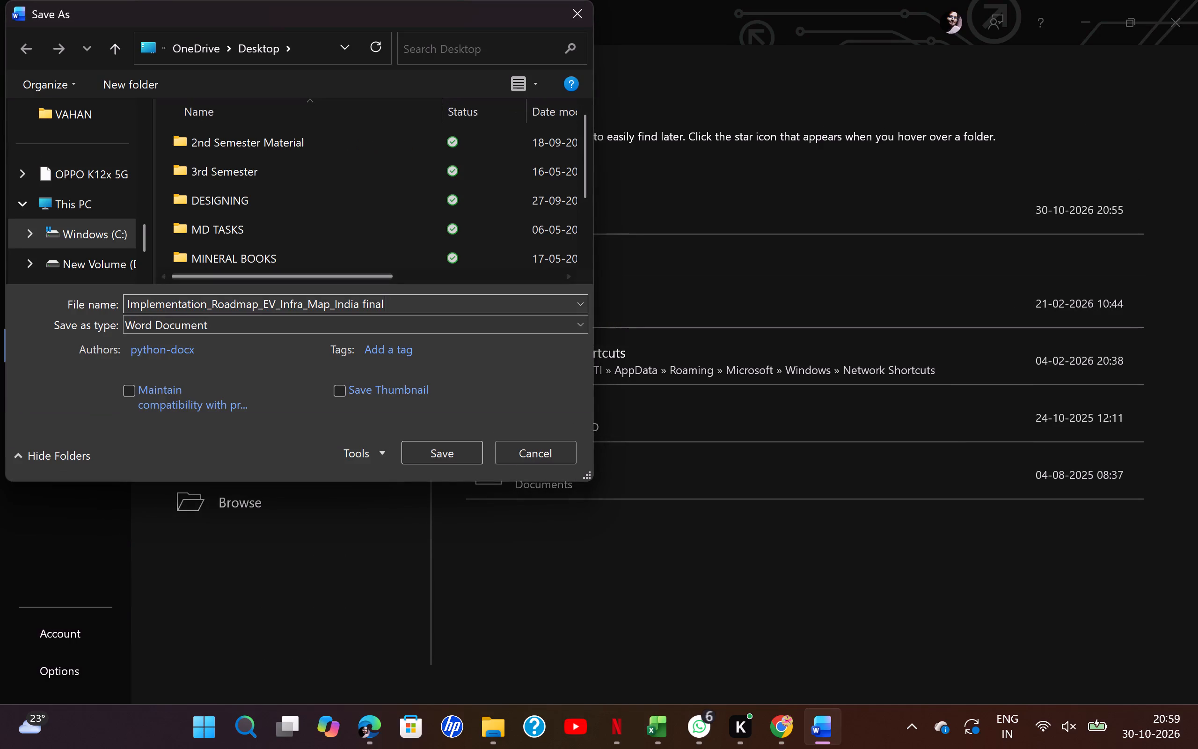
click(363, 306)
click(444, 300)
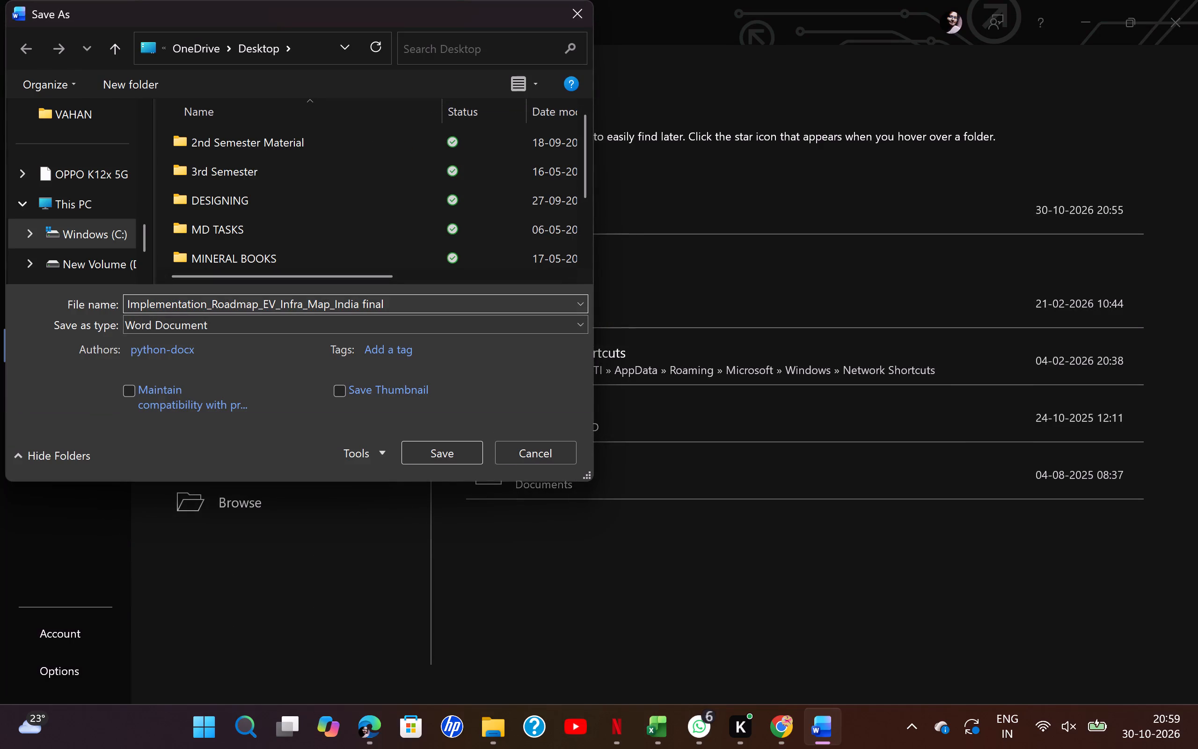
key(space)
text((Team)
text(_VoltVision)
key(shift+parenright)
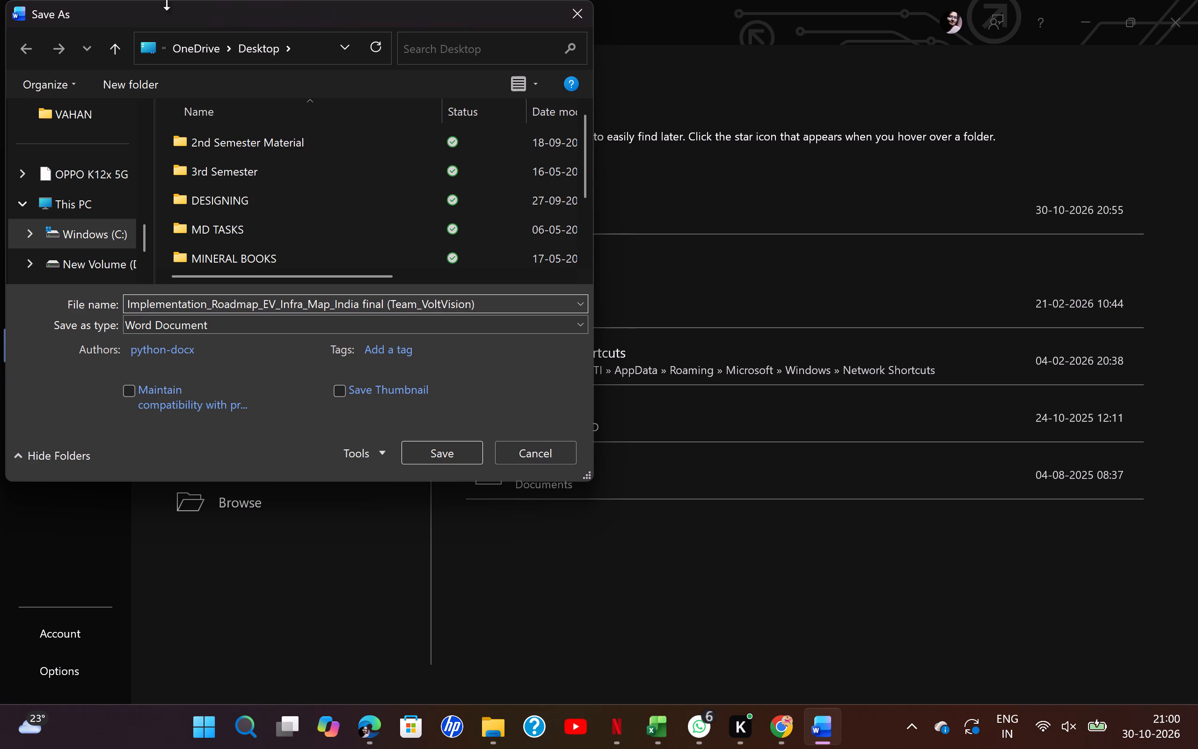
Set the copy's file type to PDF and save it in the Desktop folder.
scroll(92, 194, up, 9)
click(216, 325)
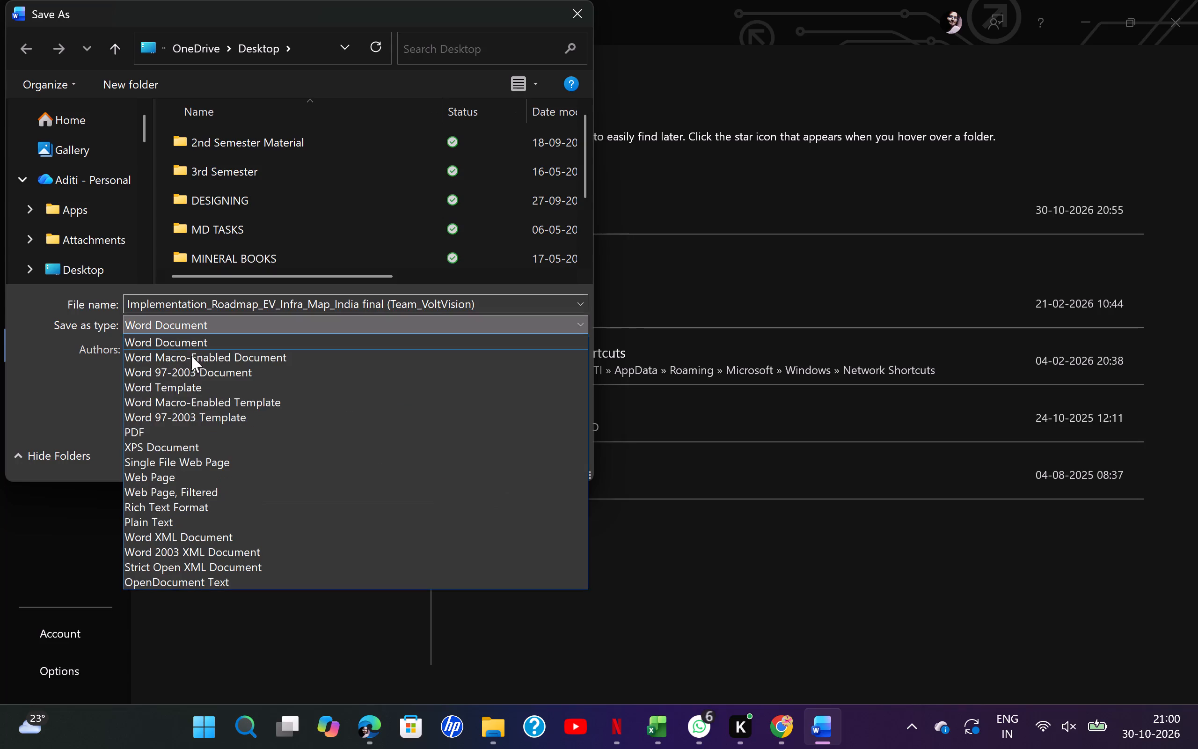
click(172, 432)
scroll(72, 232, up, 3)
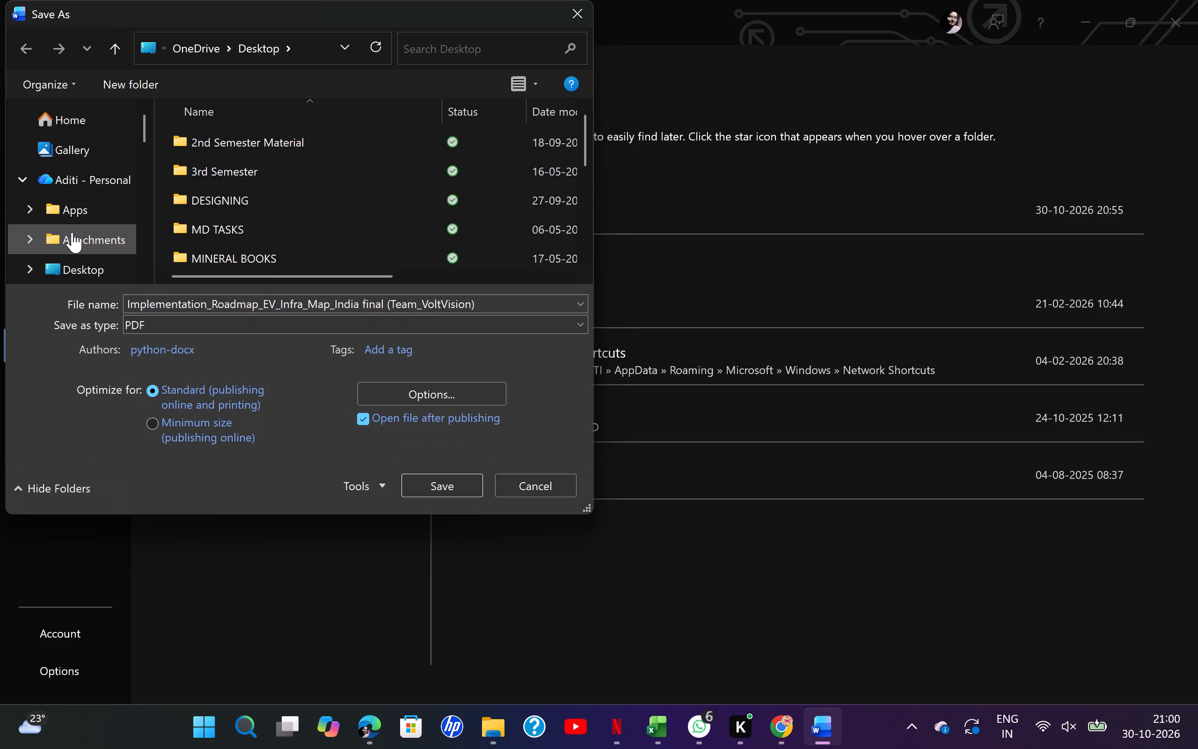
scroll(72, 232, up, 5)
click(72, 267)
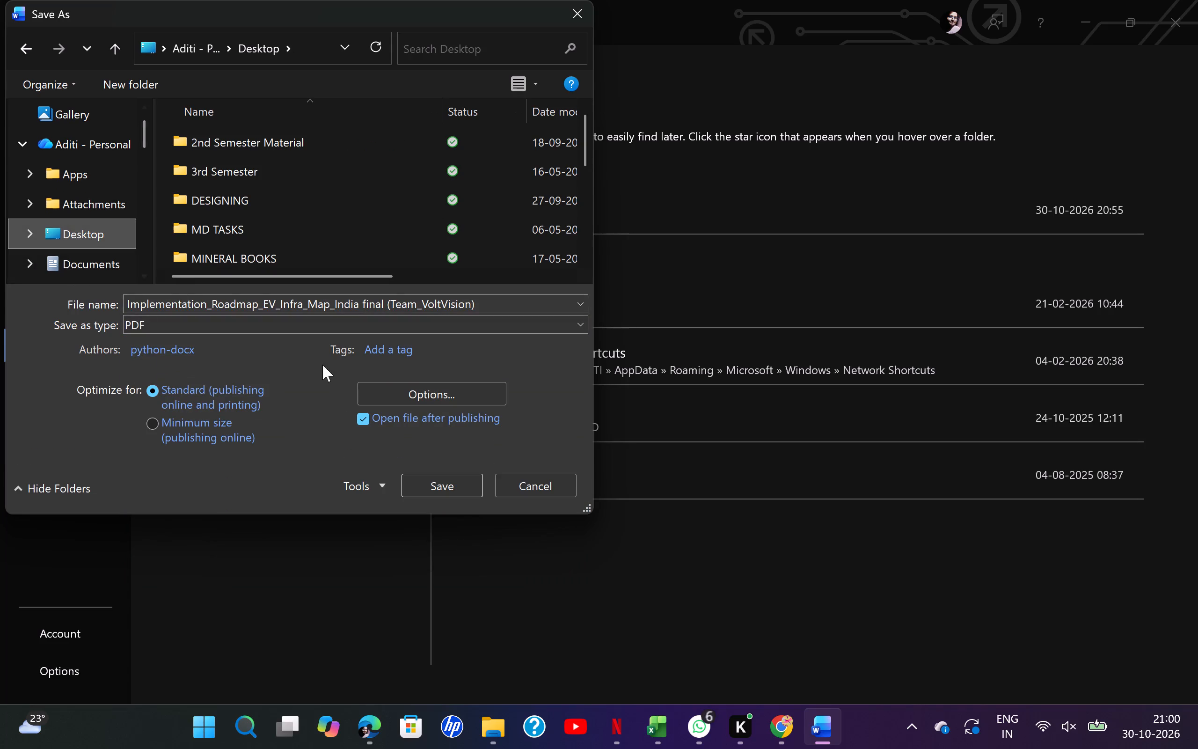
click(439, 490)
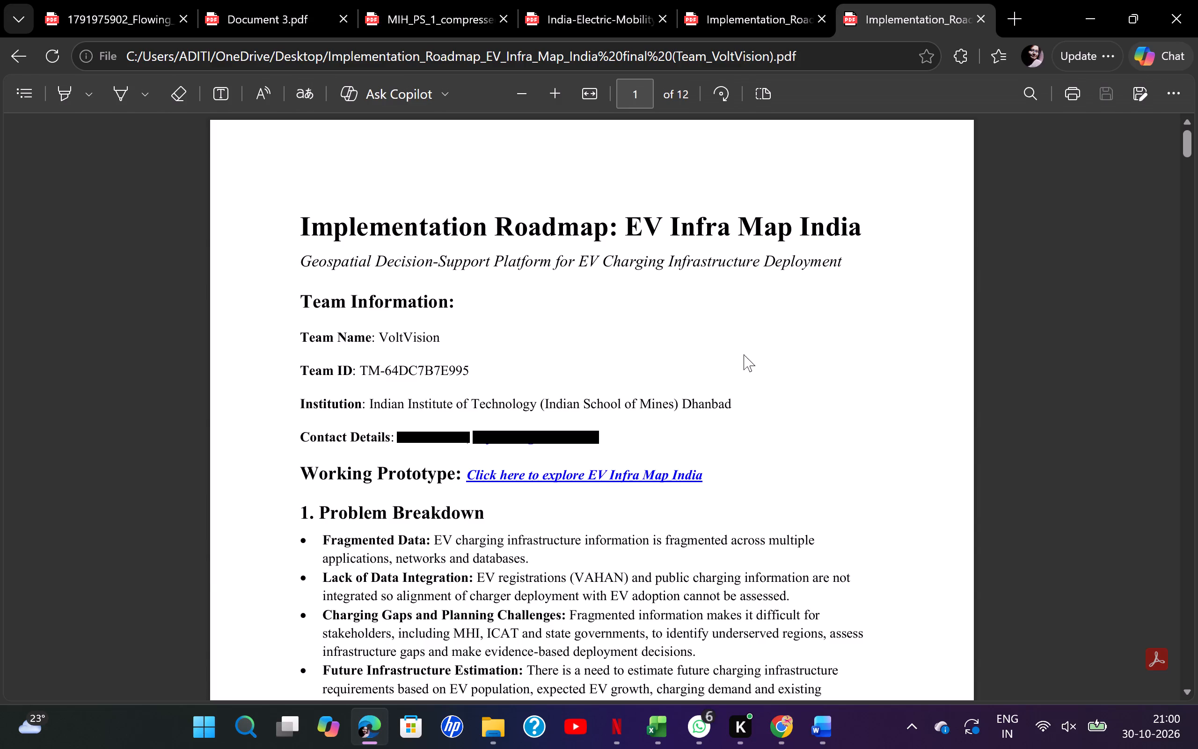
Check the pages of the exported PDF in Edge from the title page through the Phase 4 roadmap on page 12.
scroll(702, 310, down, 20)
scroll(702, 310, down, 11)
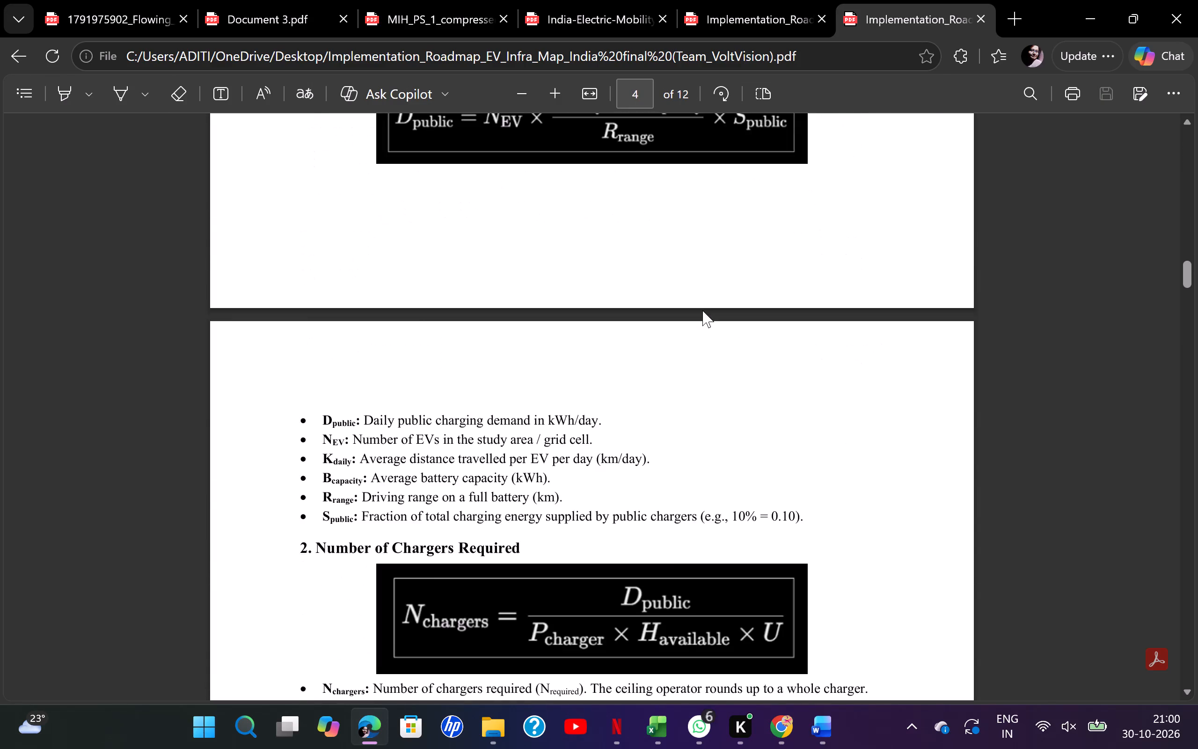
scroll(702, 310, up, 11)
scroll(702, 310, down, 13)
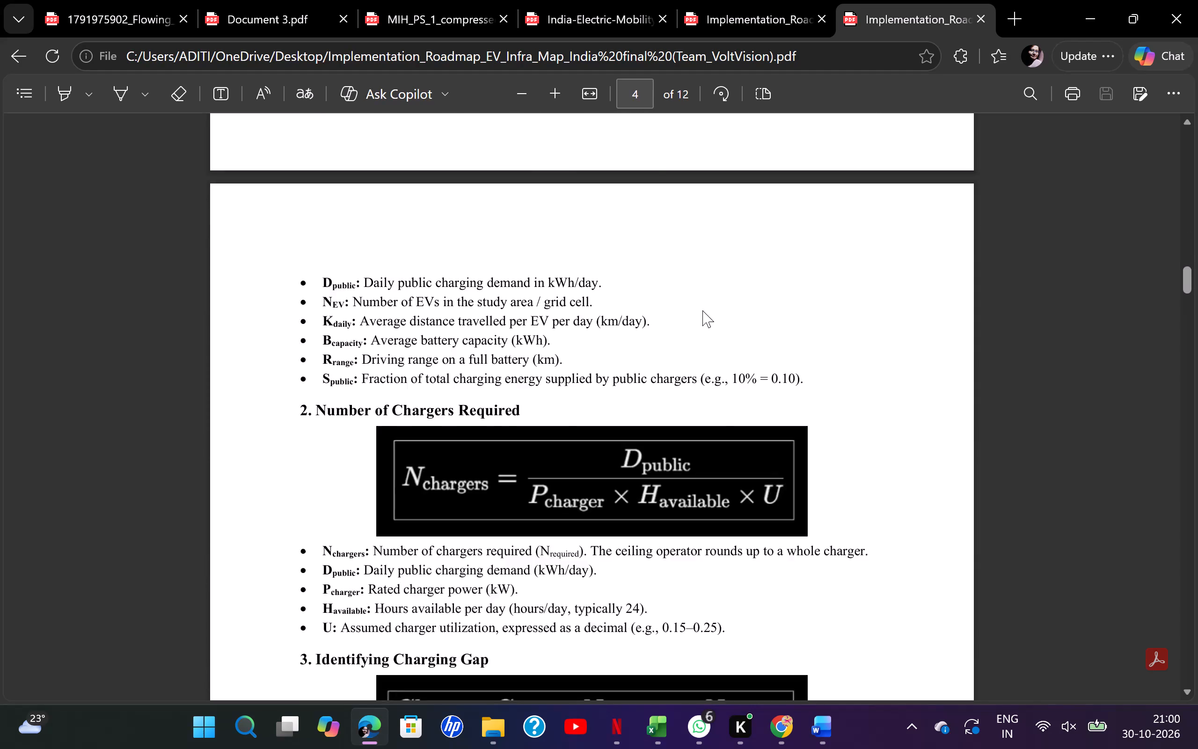
scroll(702, 310, down, 11)
scroll(702, 310, up, 7)
scroll(702, 310, down, 14)
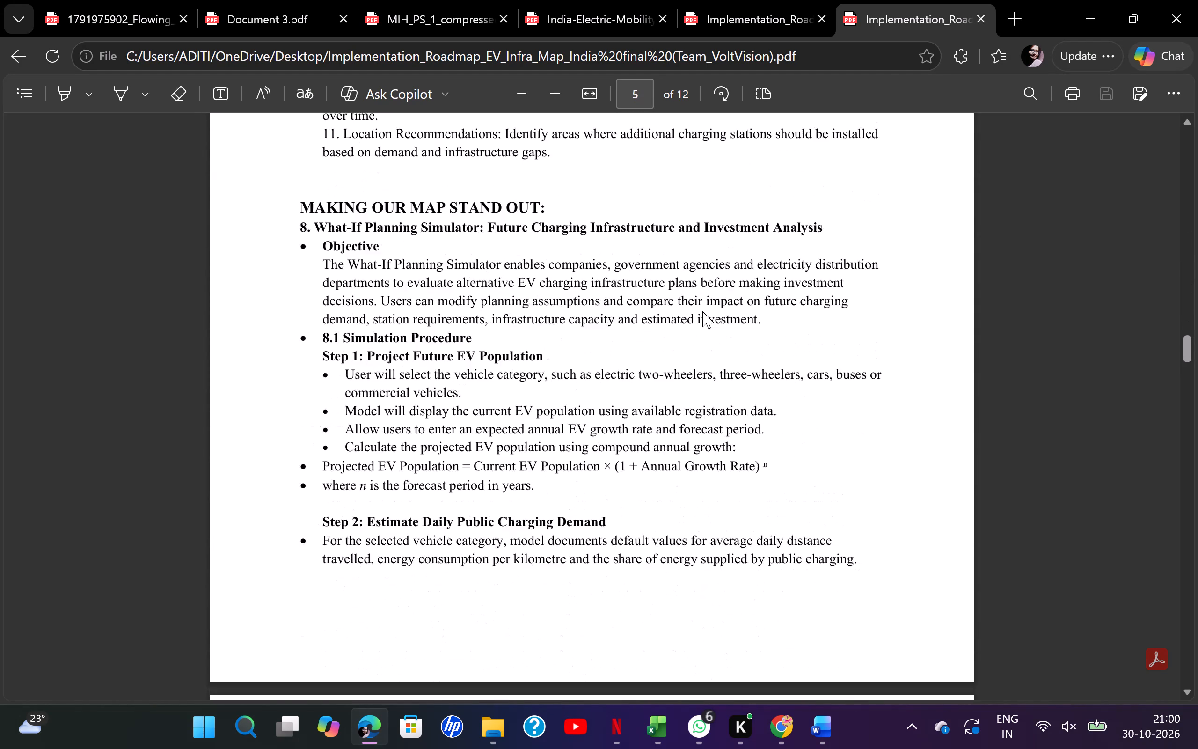
scroll(702, 311, down, 20)
scroll(702, 311, down, 20)
scroll(702, 311, down, 5)
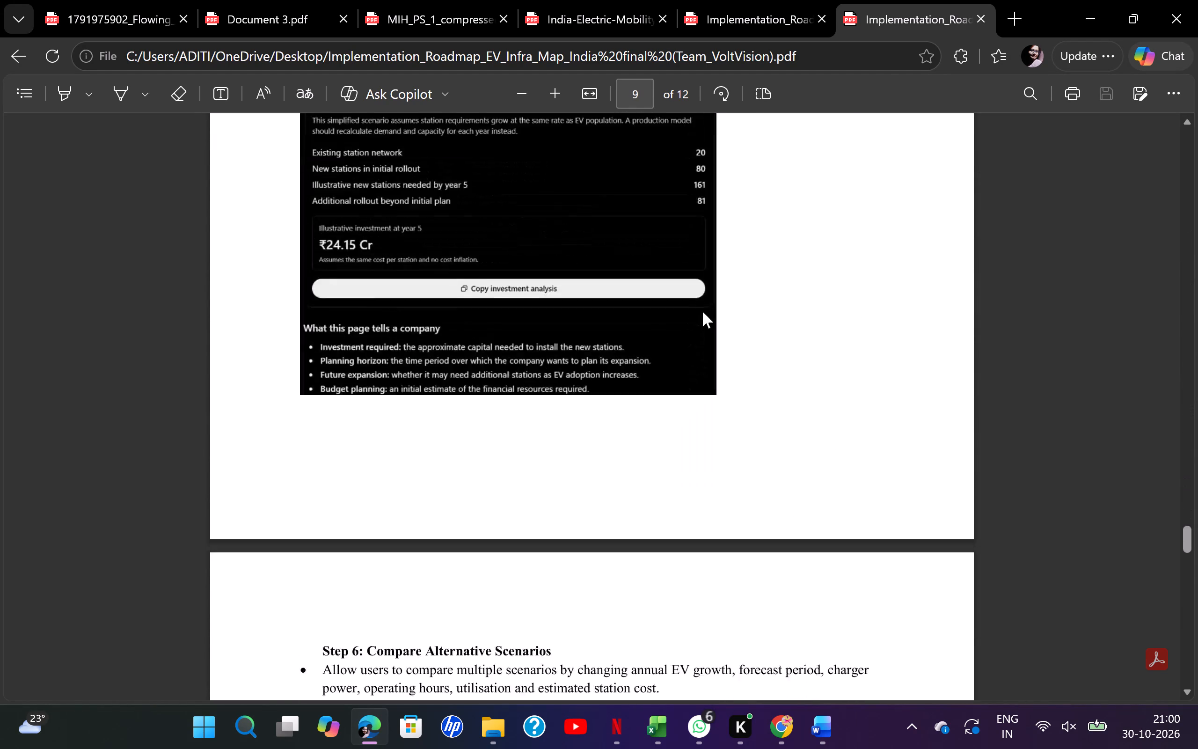
scroll(702, 311, down, 20)
scroll(702, 311, down, 13)
scroll(702, 312, up, 5)
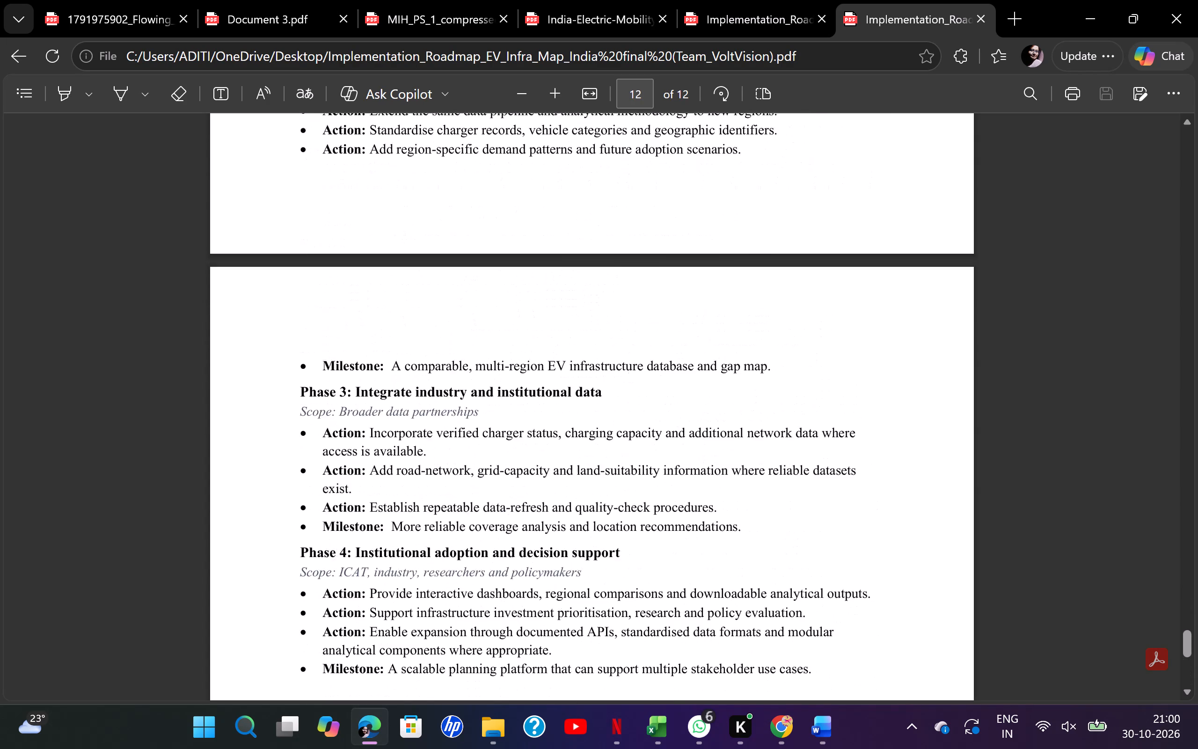
scroll(702, 312, up, 3)
Minimise the PDF, Word and EV Infra Map web app windows.
click(1095, 27)
click(1095, 27)
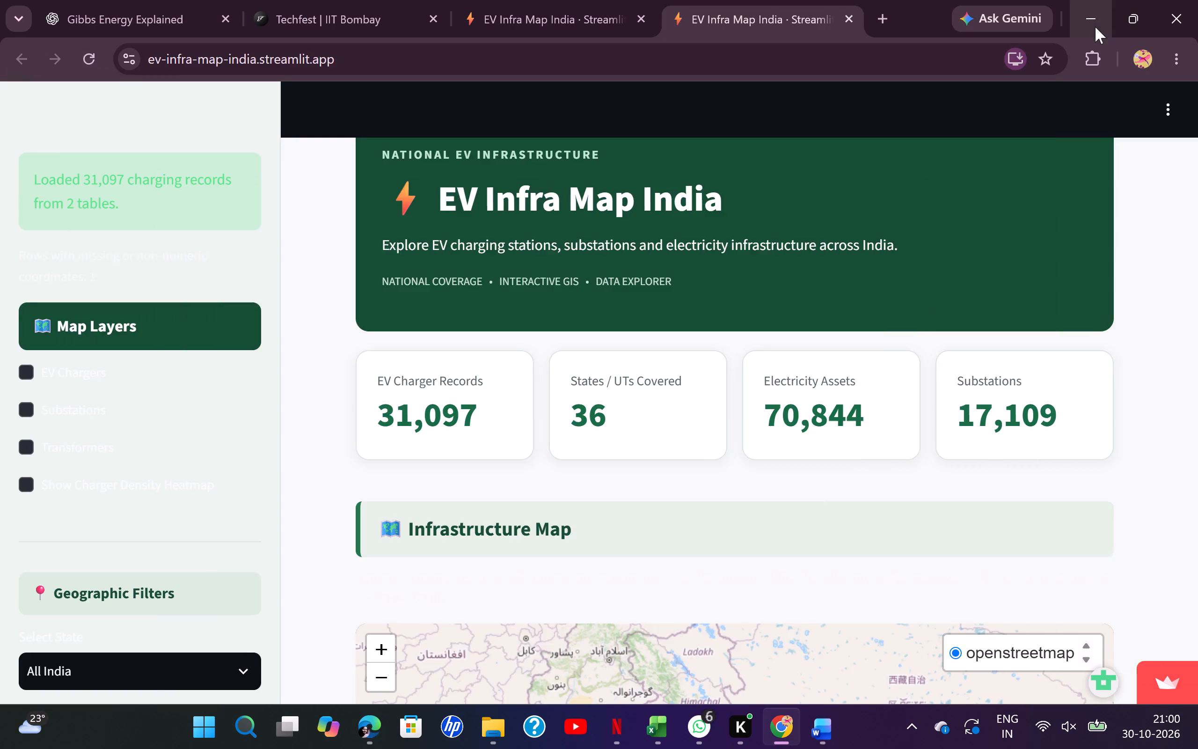
click(1095, 27)
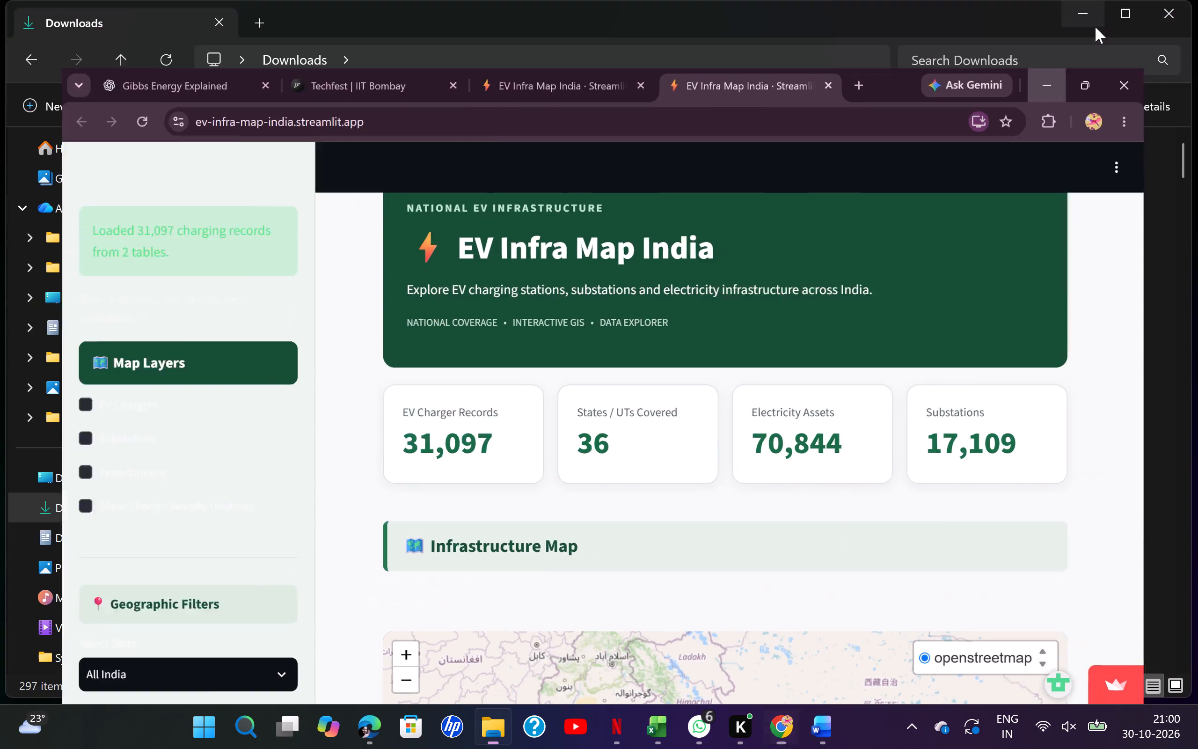
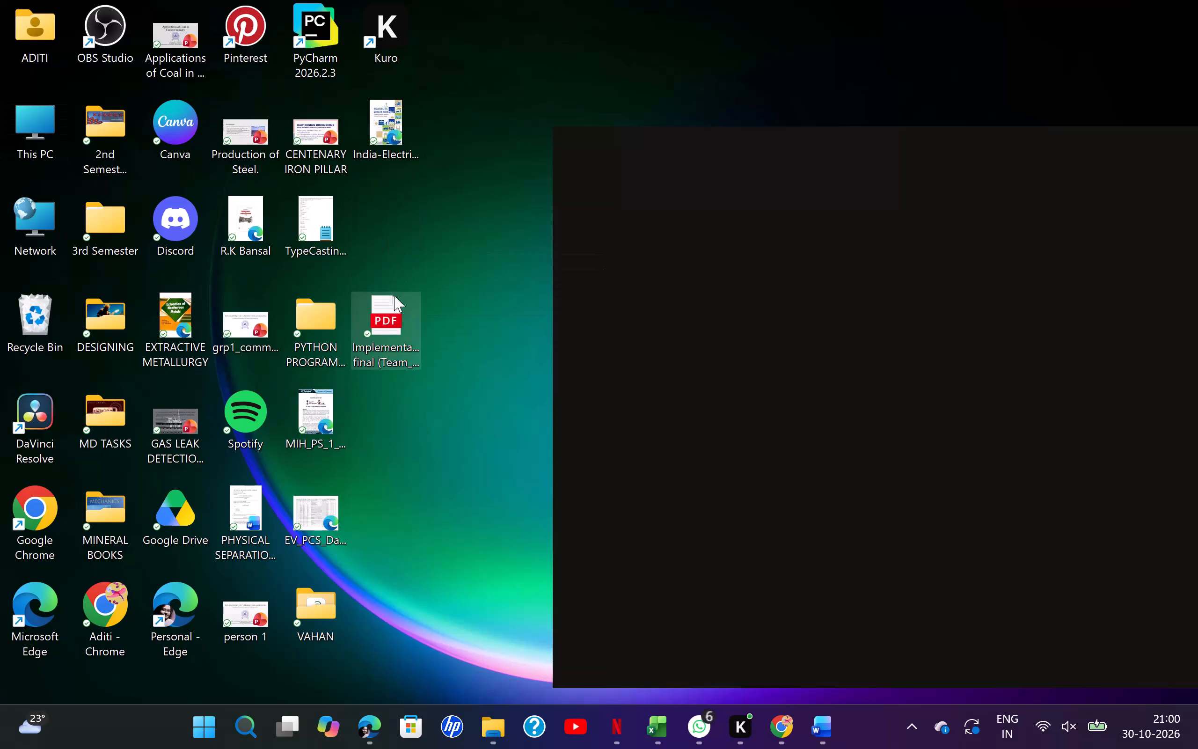
Move the exported roadmap PDF on the desktop into the free slot directly below the India-Electric Mobility report.
drag(399, 325, 390, 235)
click(455, 402)
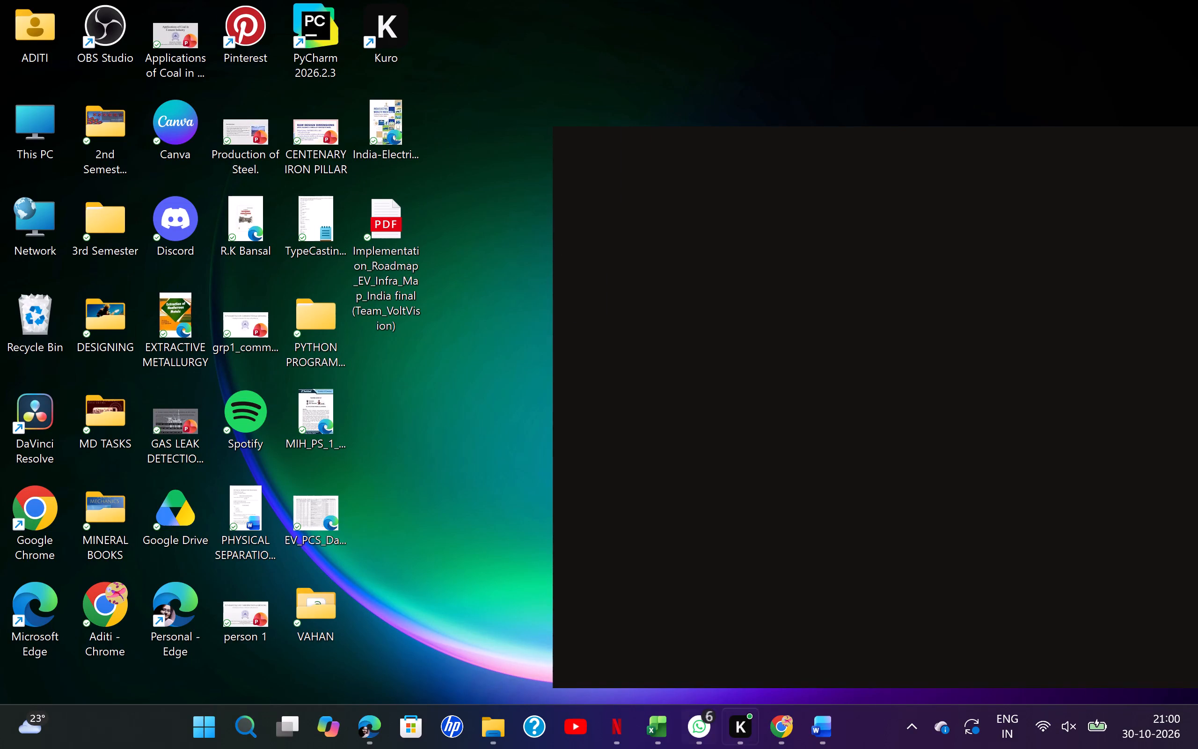
Open Google Chrome in a maximised window and go to Google Drive from the Google apps list.
double_click(33, 495)
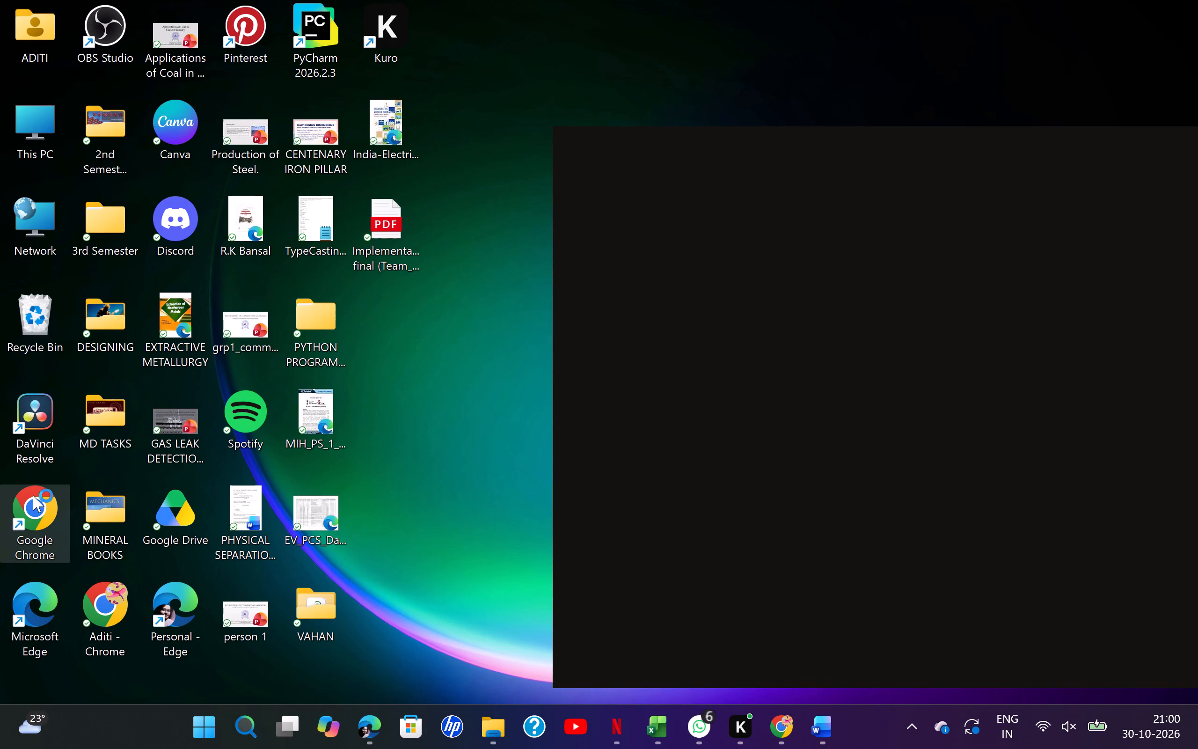
click(676, 334)
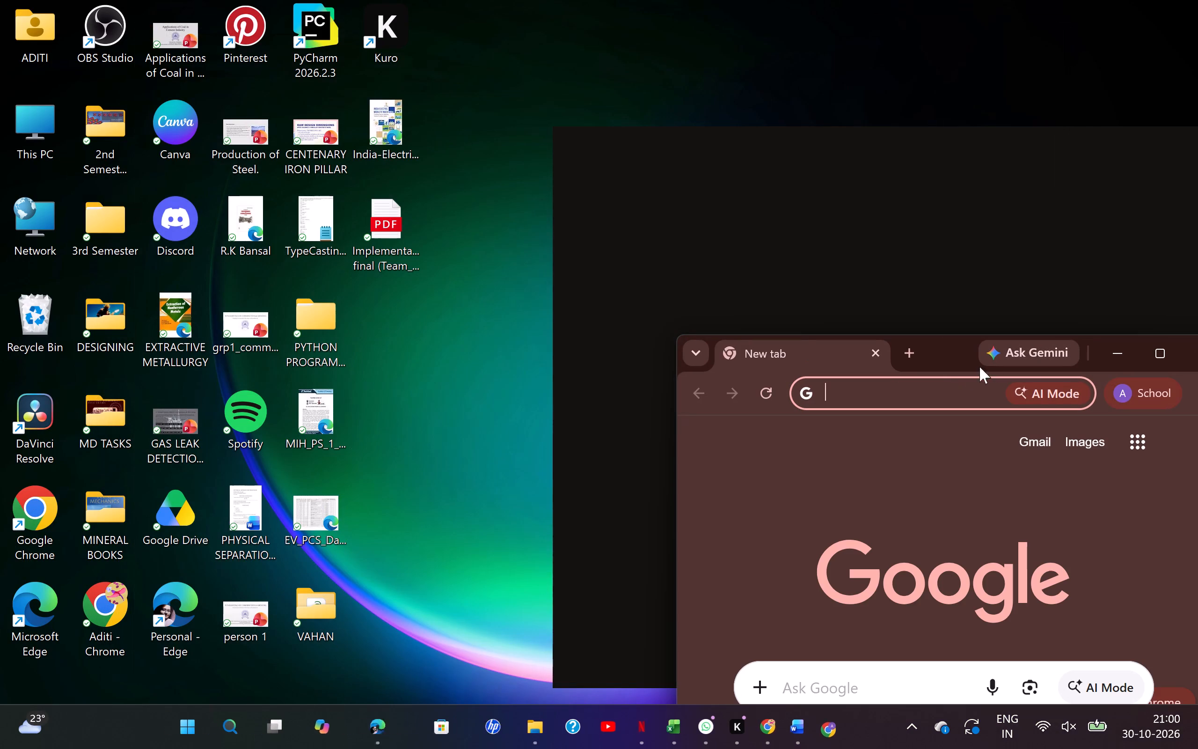
drag(938, 352, 311, 174)
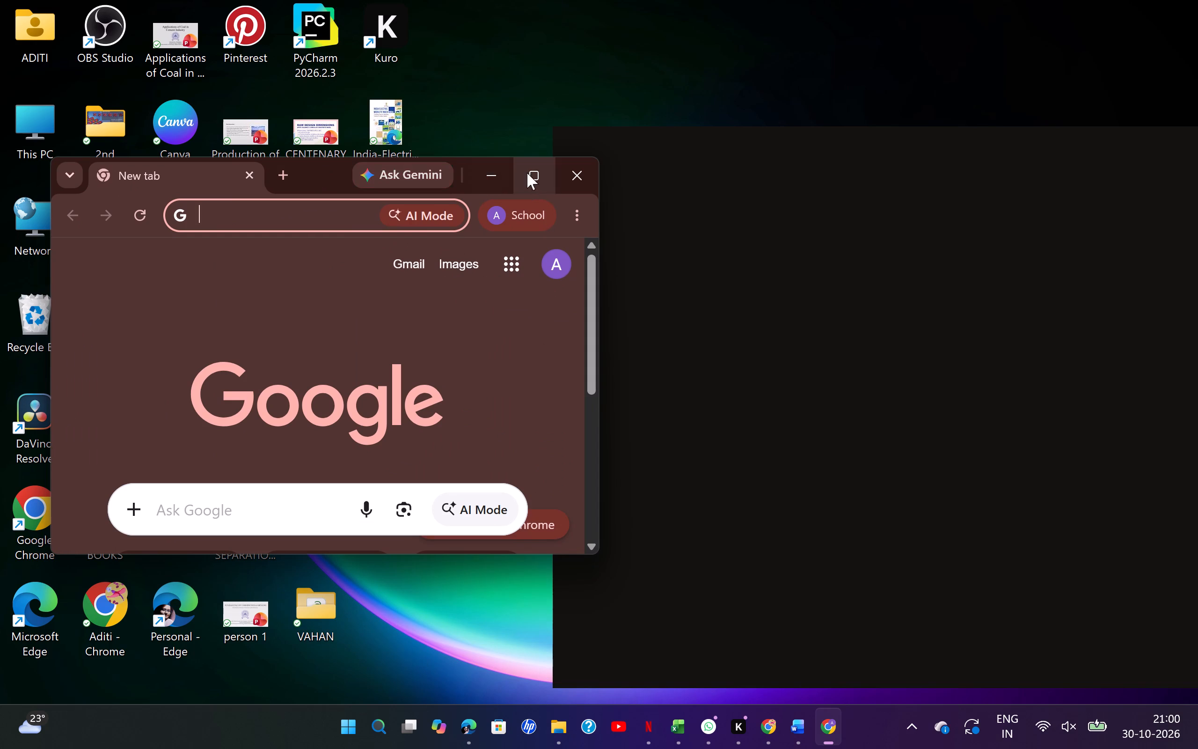
click(527, 173)
click(1100, 120)
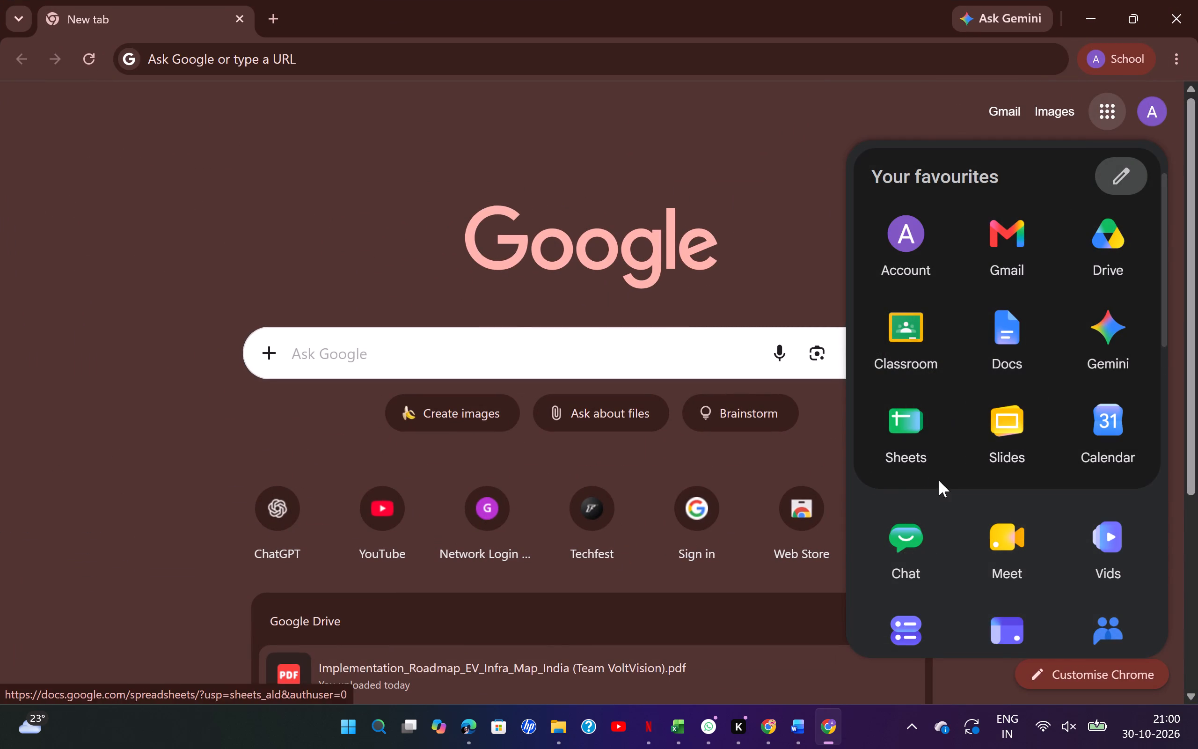
scroll(946, 486, down, 5)
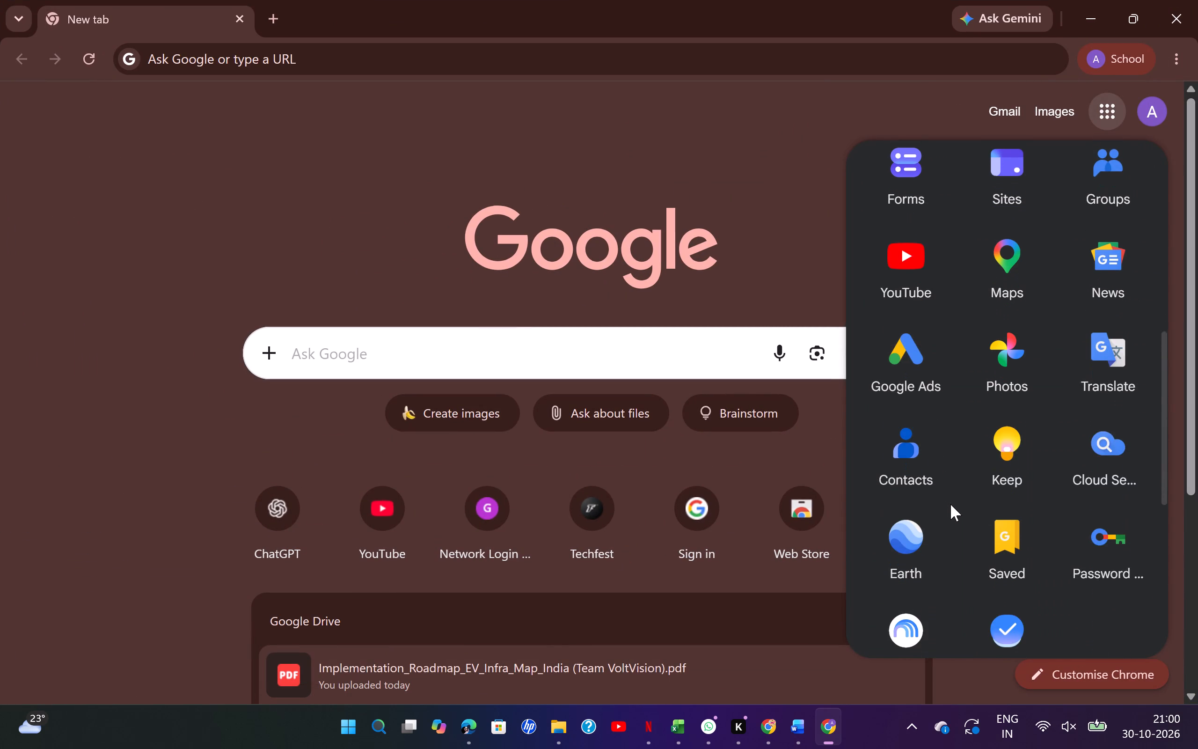
scroll(950, 504, down, 2)
scroll(943, 516, up, 7)
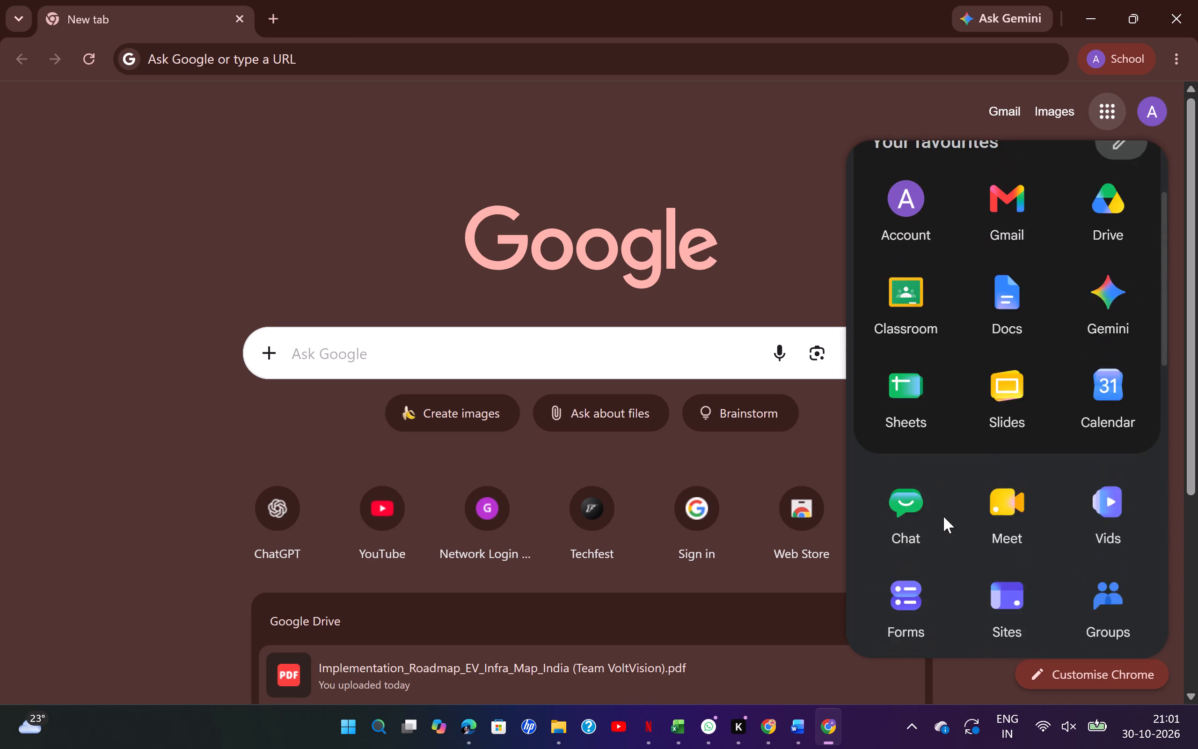
scroll(943, 516, up, 2)
click(1123, 250)
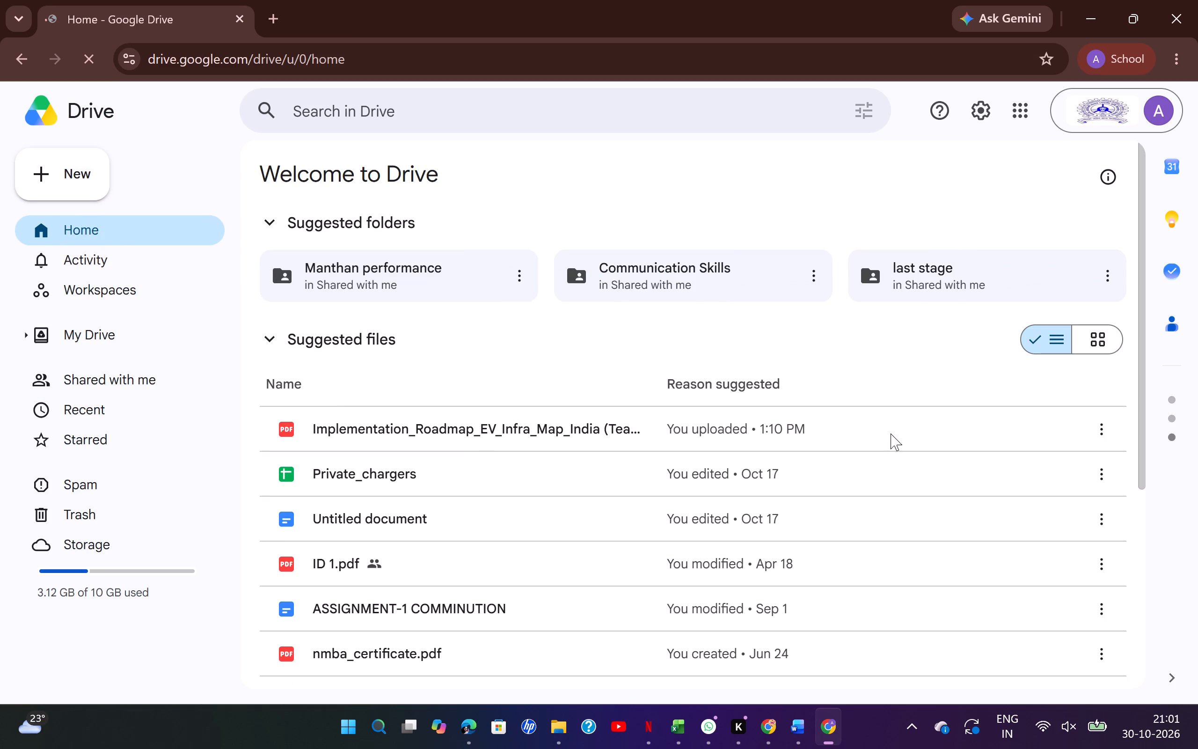
Move the previously uploaded Implementation_Roadmap_EV_Infra_Map_India PDF in the suggested files to the trash.
click(1093, 429)
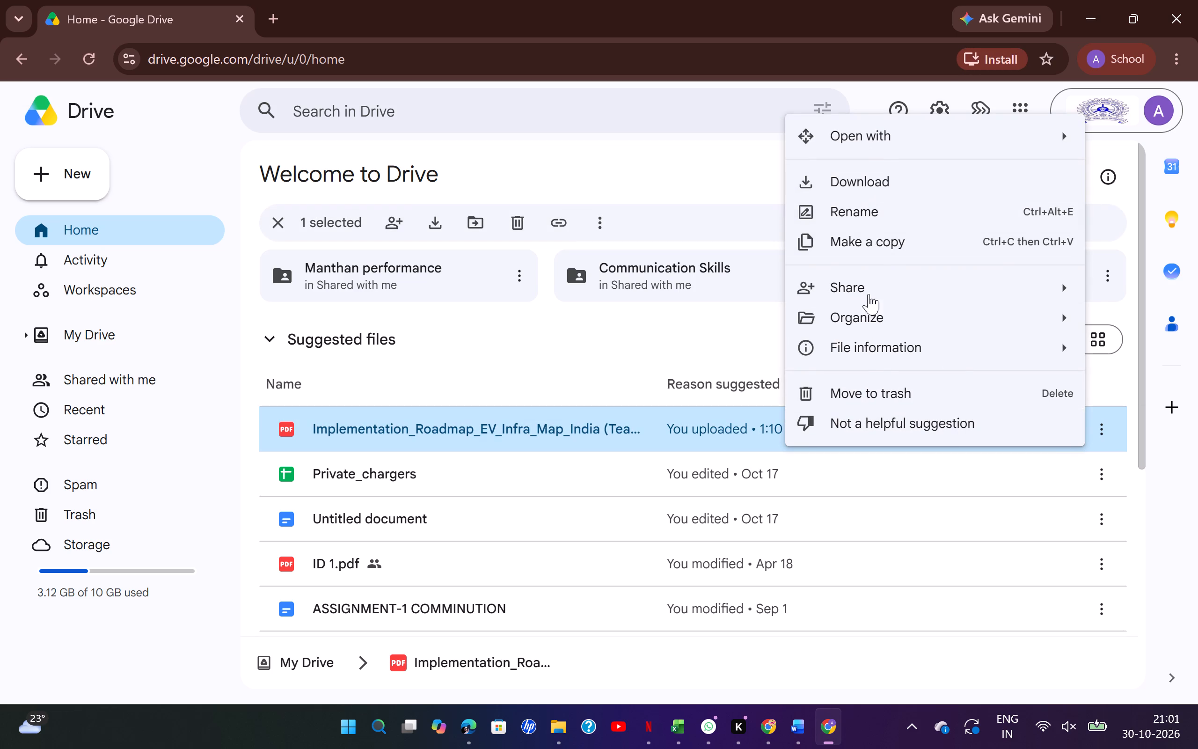
right_click(742, 427)
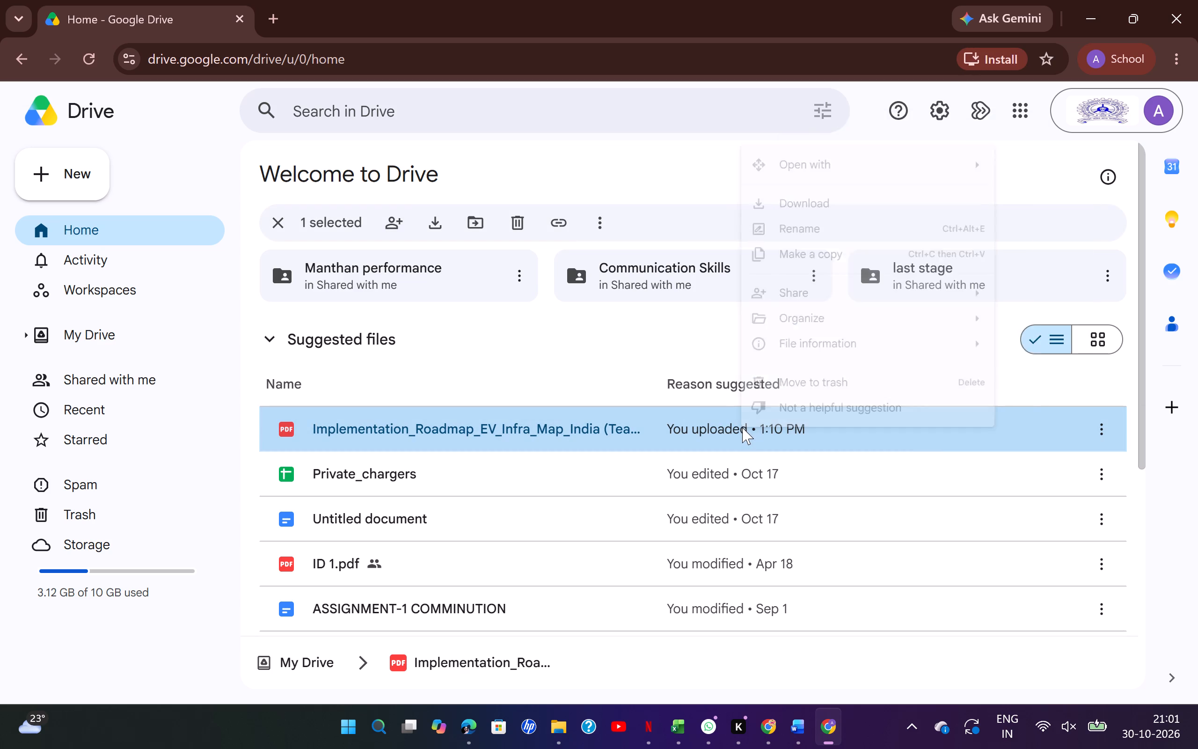
click(811, 370)
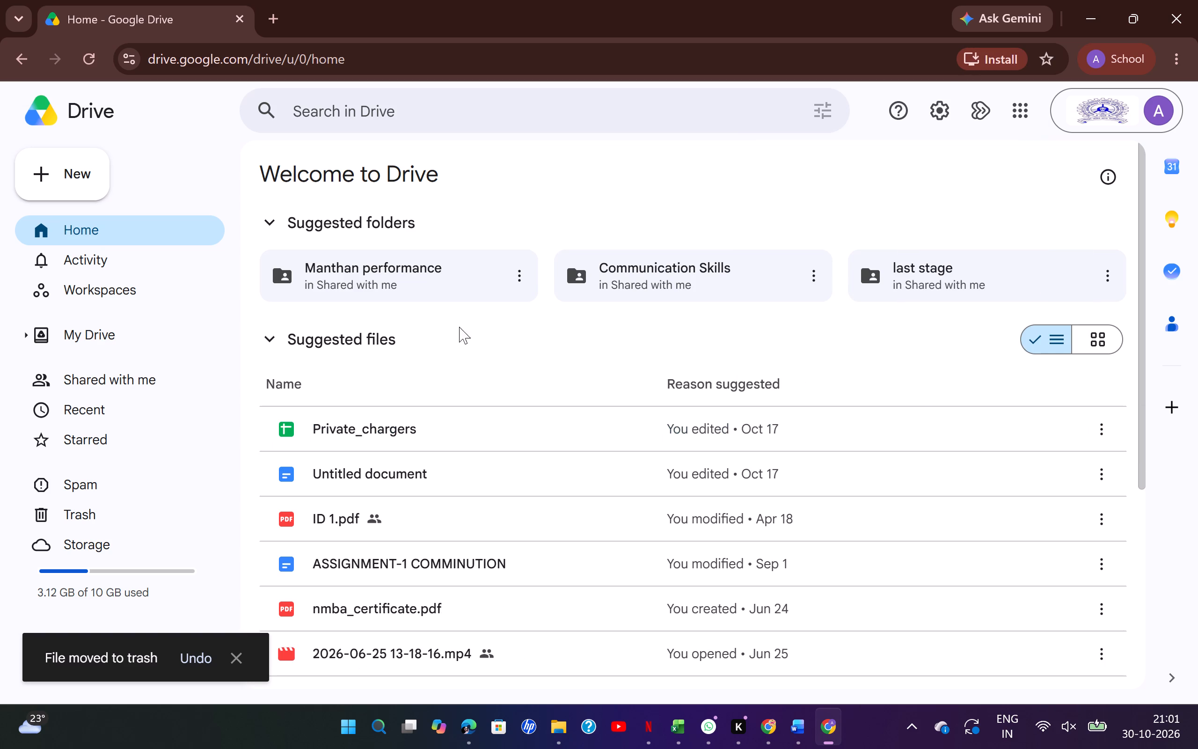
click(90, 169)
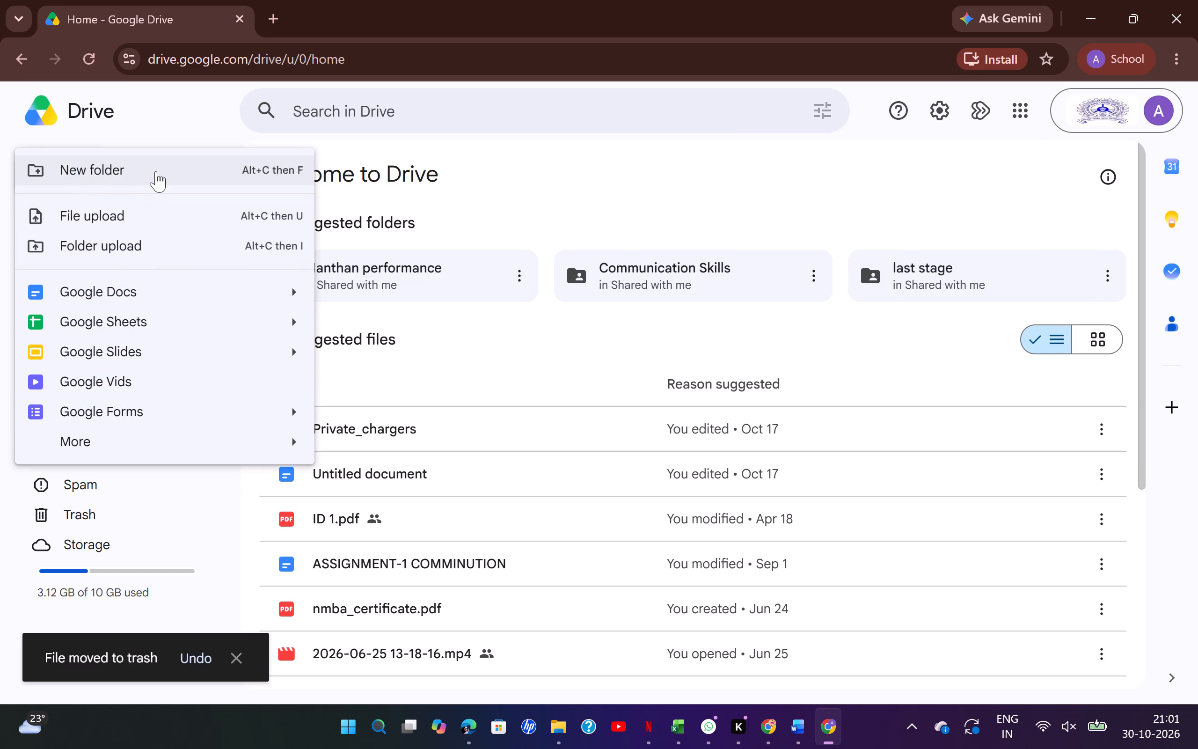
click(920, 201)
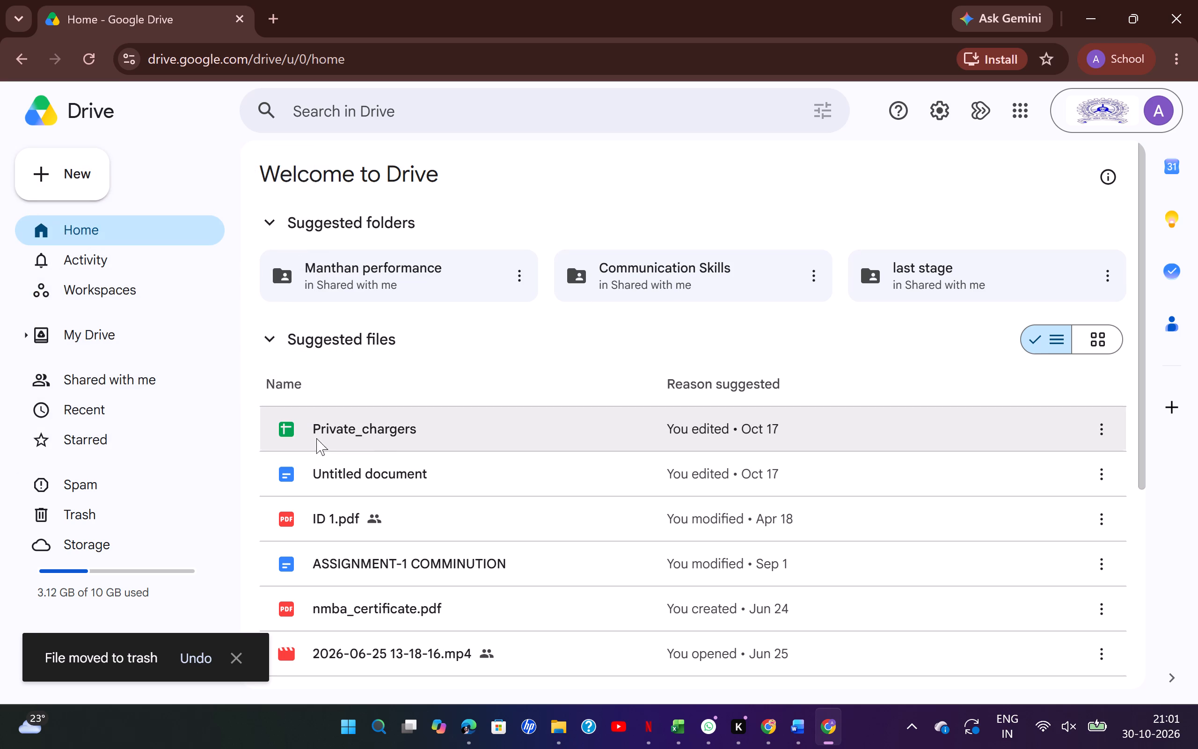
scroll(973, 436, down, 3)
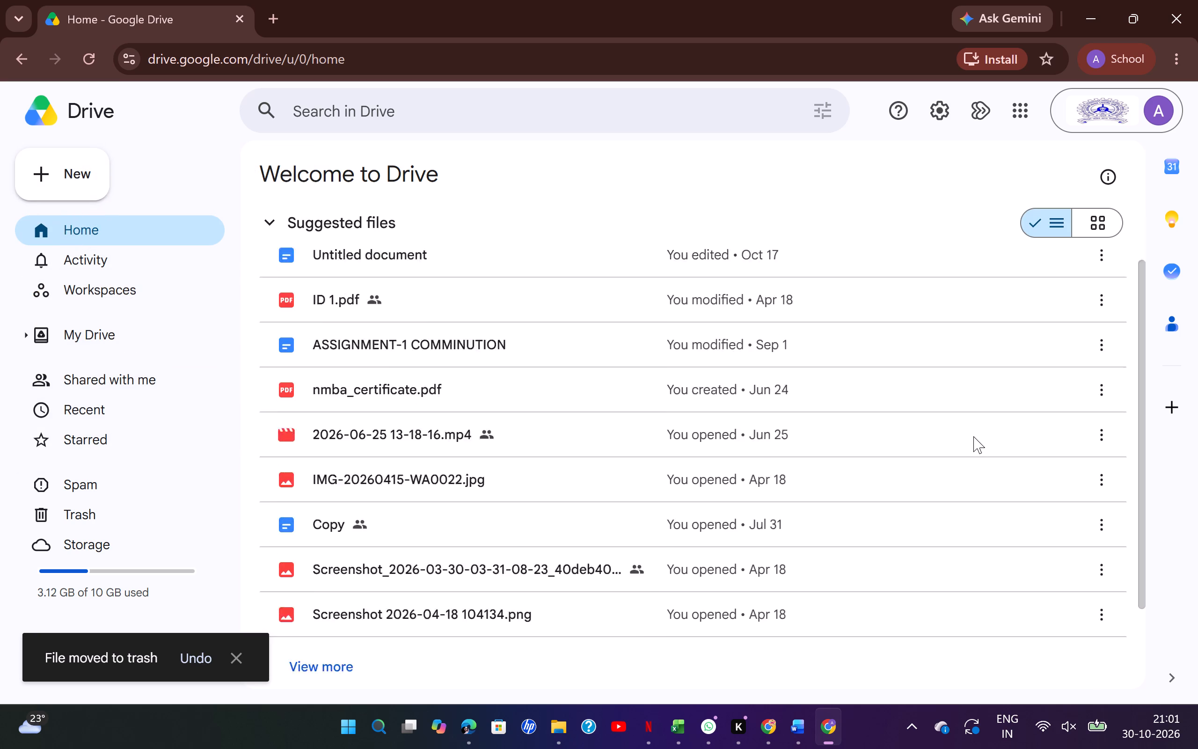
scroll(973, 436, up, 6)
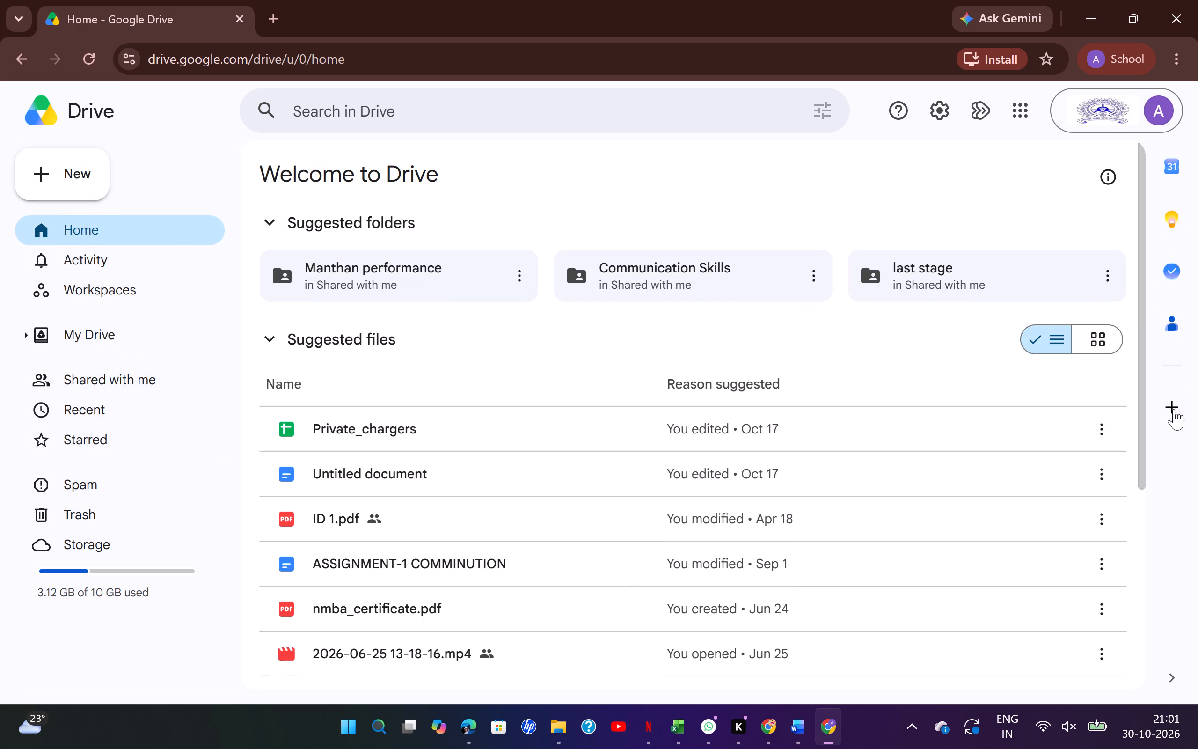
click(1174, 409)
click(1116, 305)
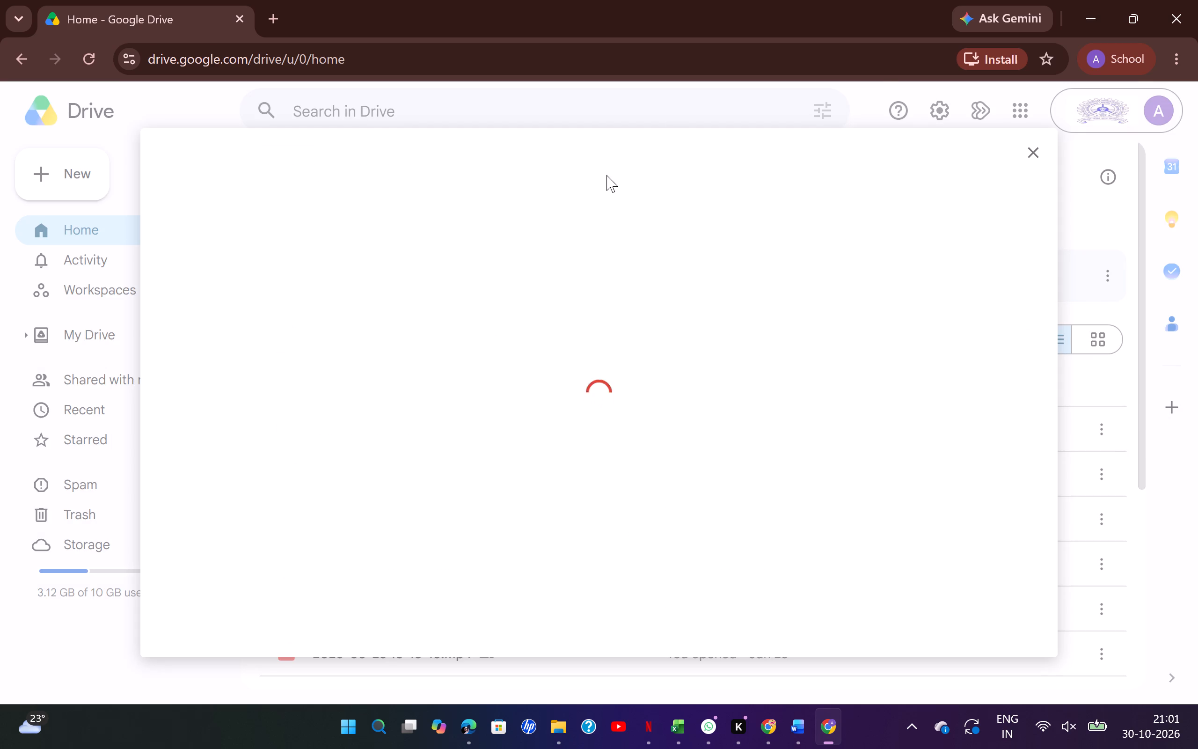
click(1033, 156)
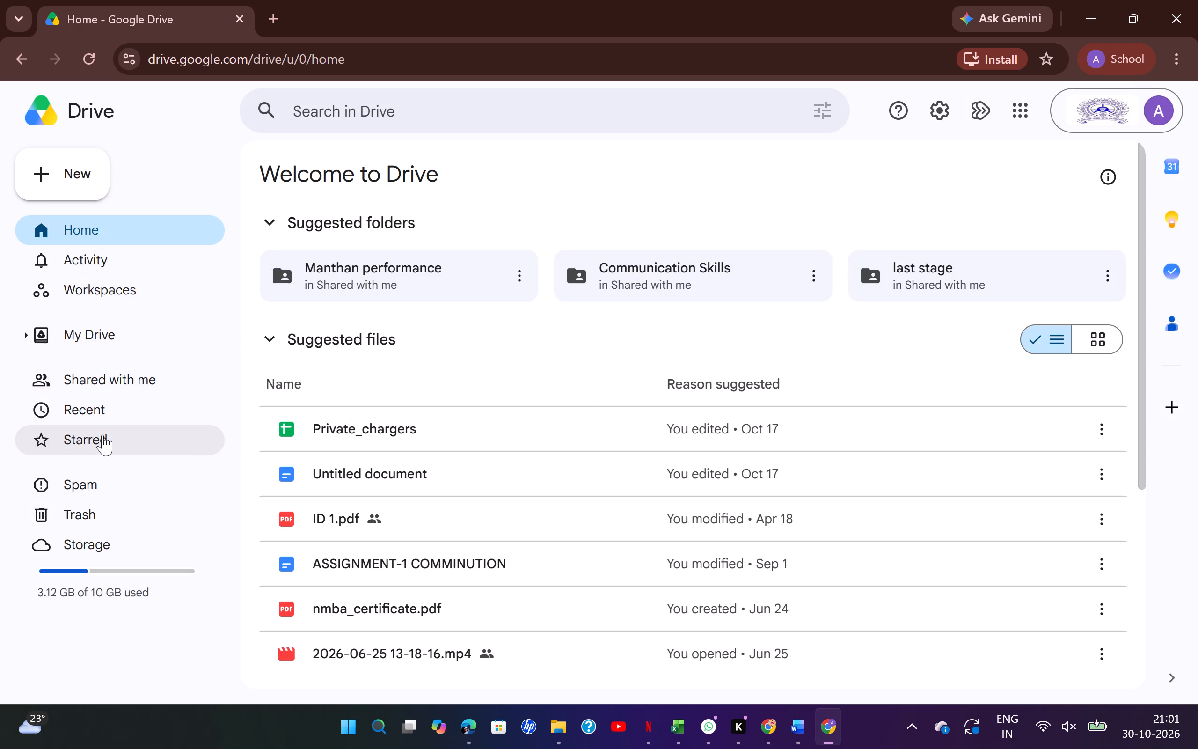
Look through My Drive and the suggested files on the Drive Home page.
click(109, 345)
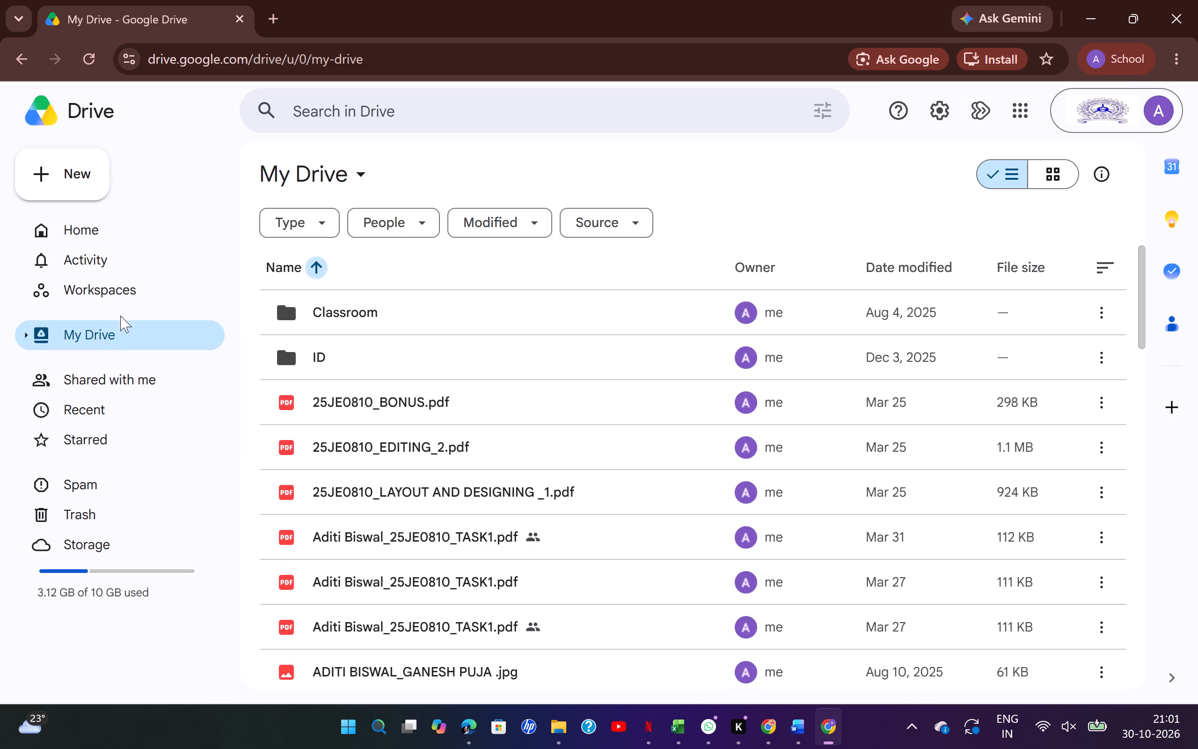
click(92, 242)
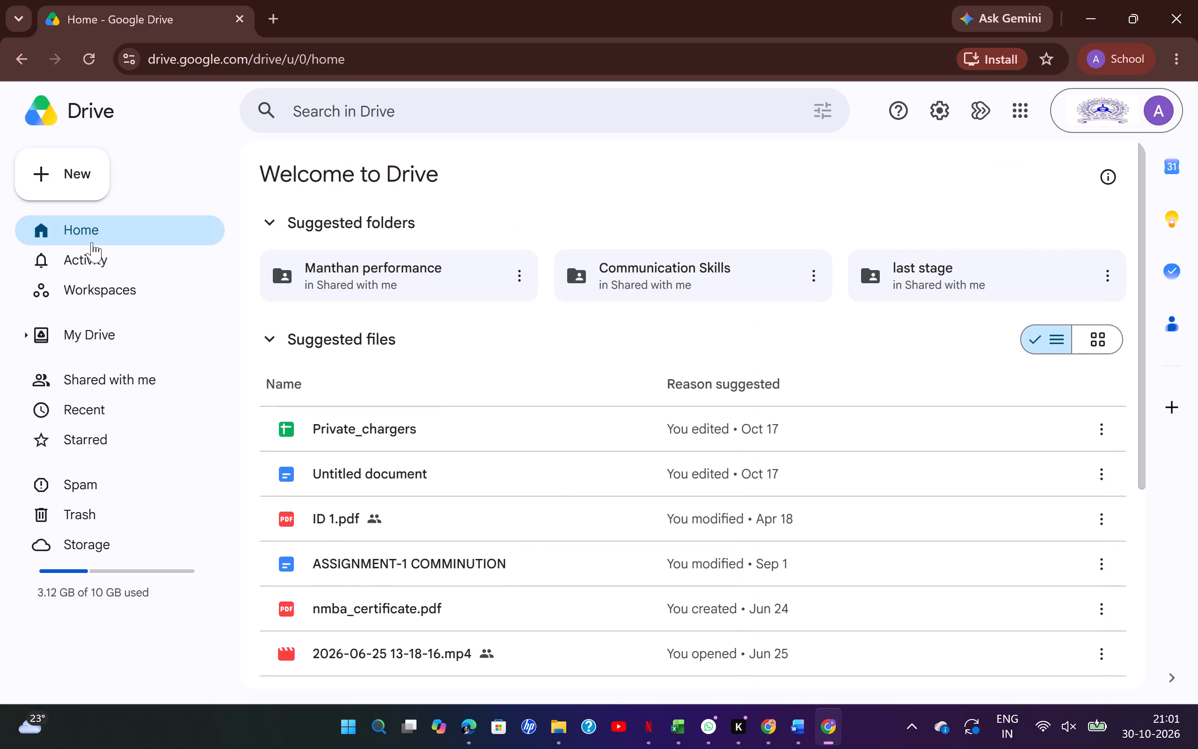
scroll(144, 382, down, 2)
scroll(443, 559, down, 2)
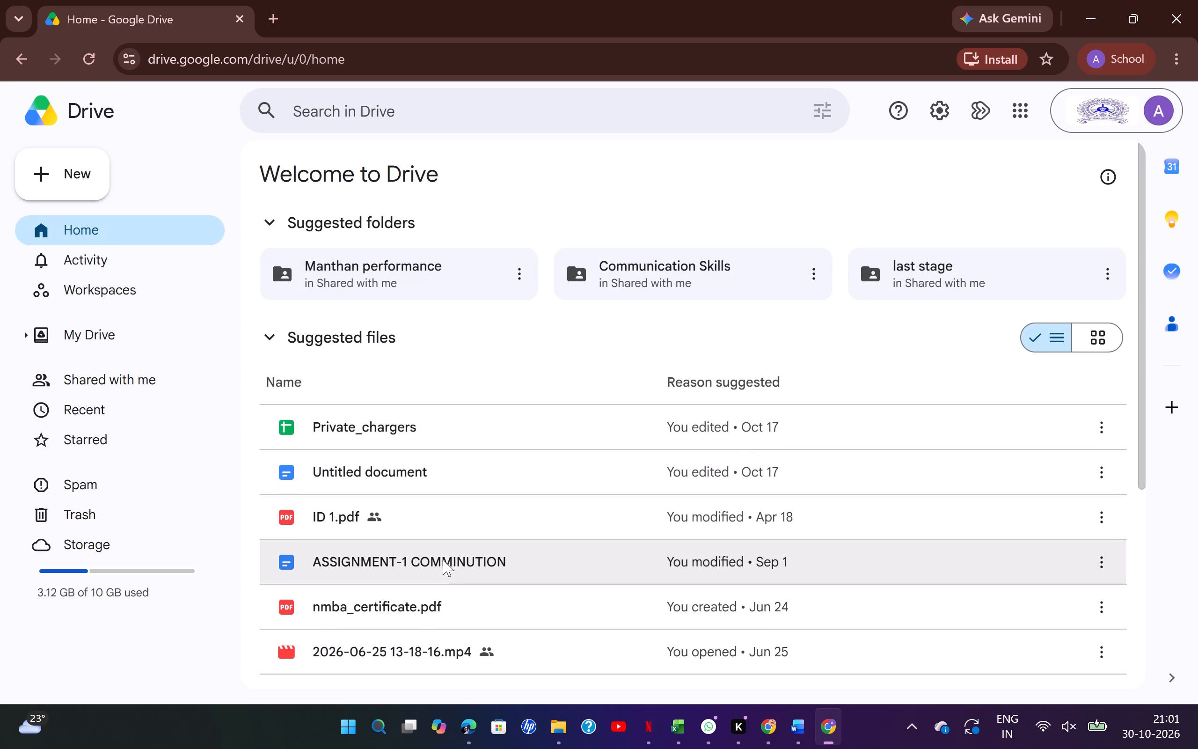
scroll(443, 559, down, 2)
scroll(442, 556, up, 12)
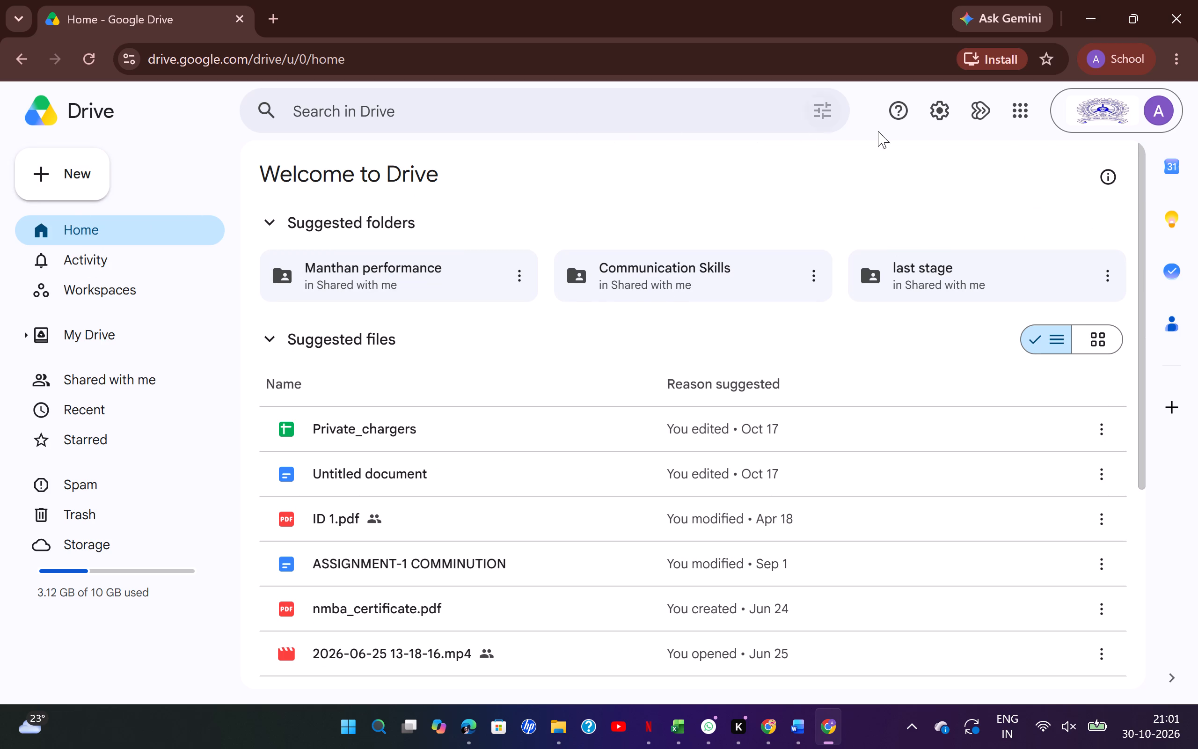
click(1004, 103)
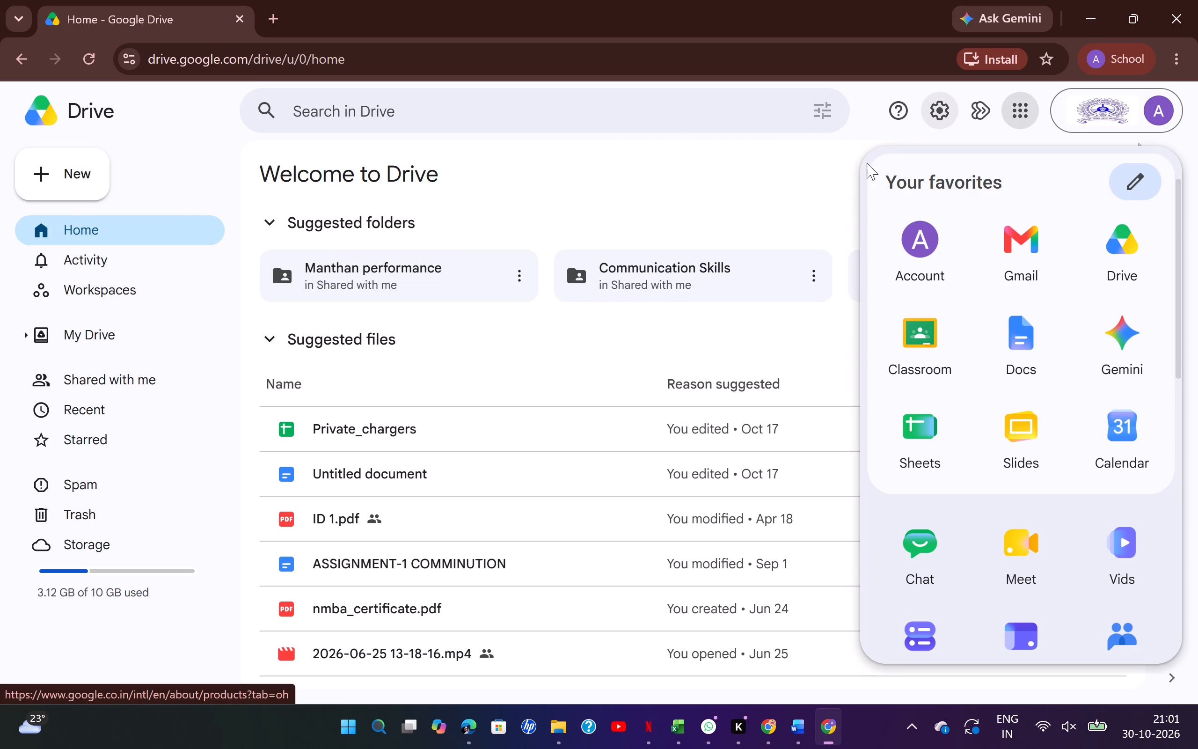
click(777, 215)
click(821, 107)
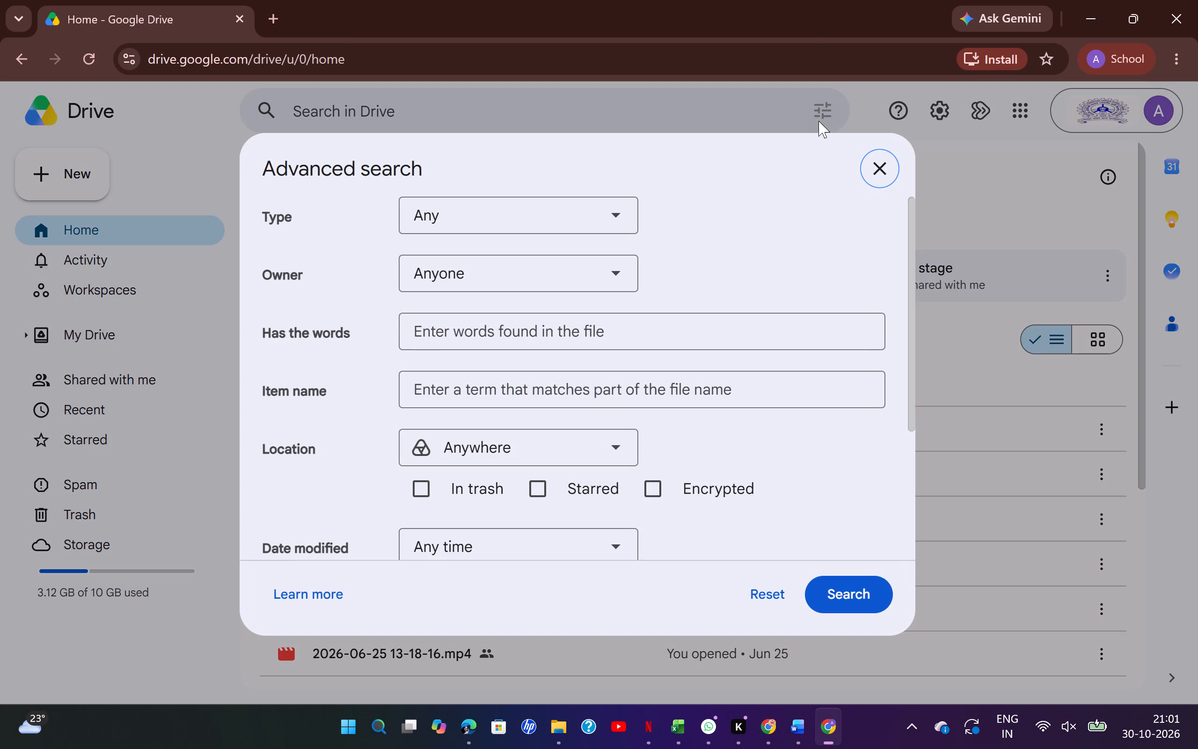
click(969, 183)
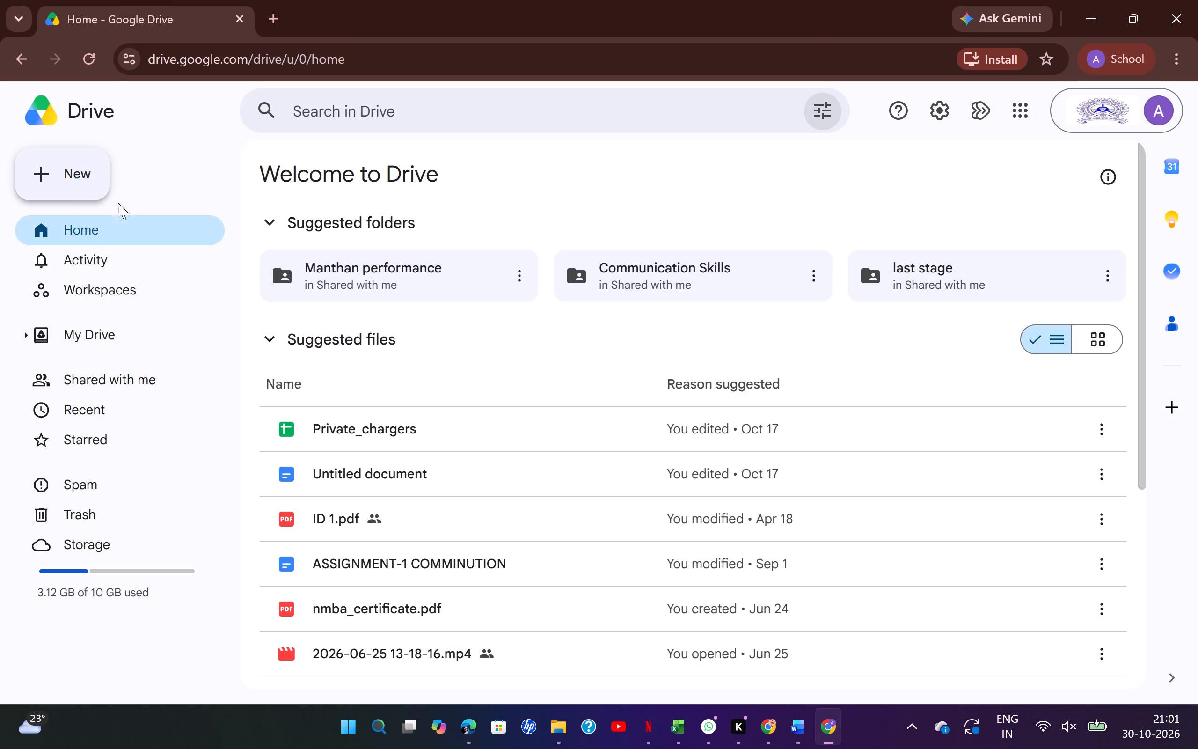
scroll(108, 322, down, 4)
scroll(438, 350, down, 9)
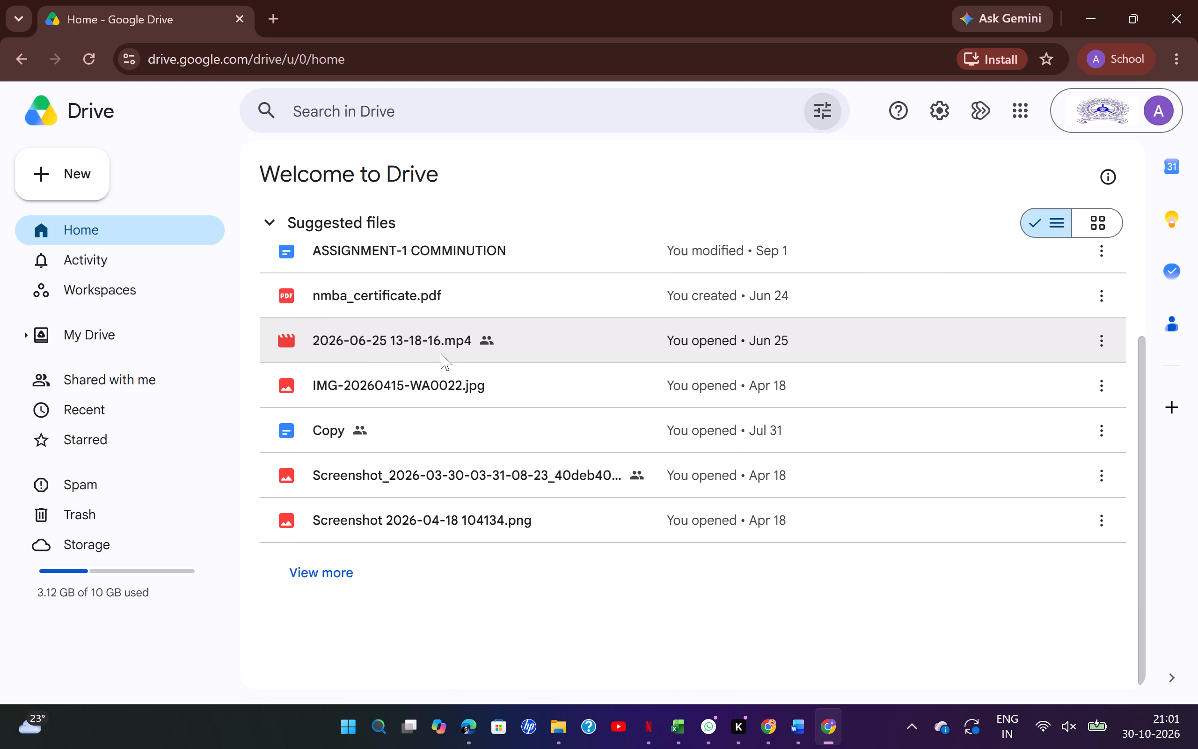
scroll(441, 354, up, 14)
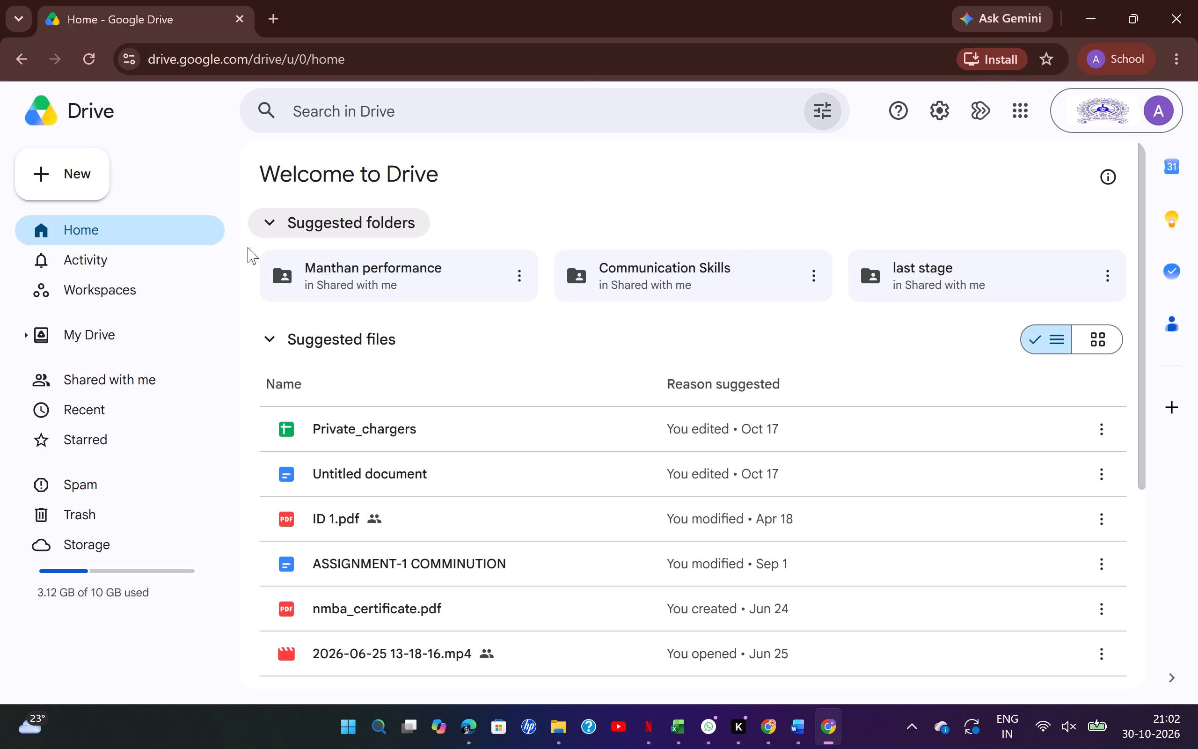
Start a file upload to Drive and bring up the file selection dialog.
click(95, 187)
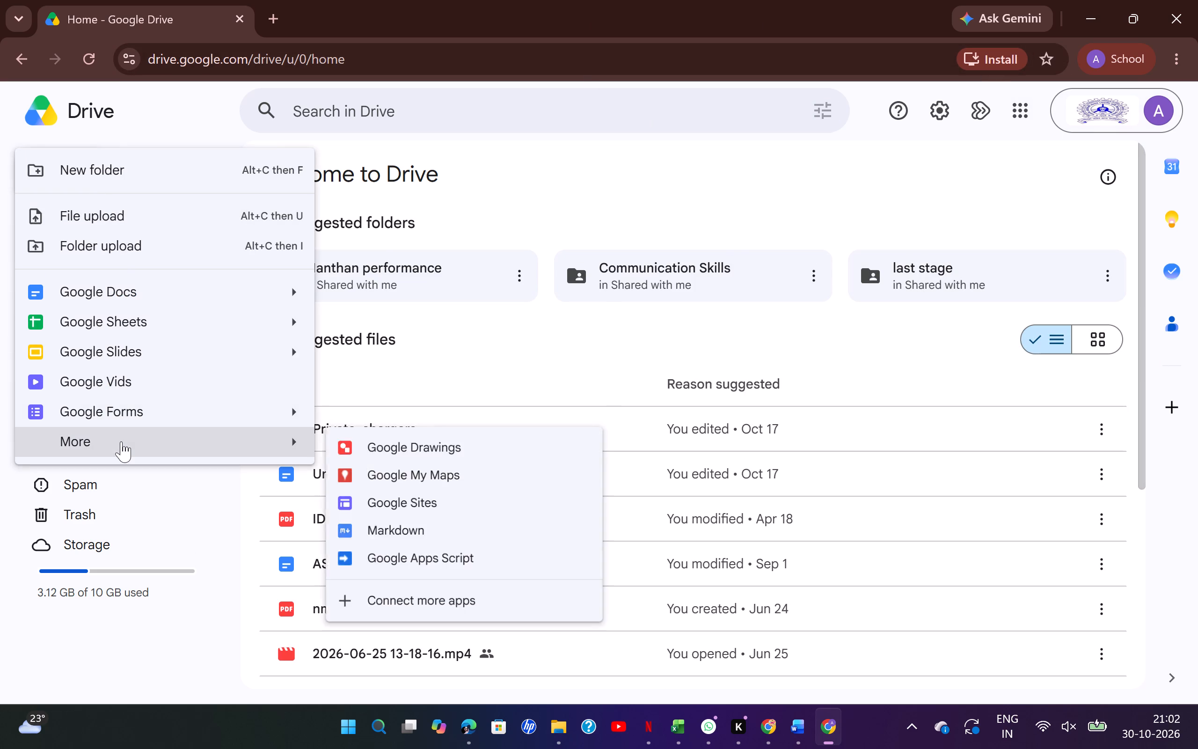
click(164, 208)
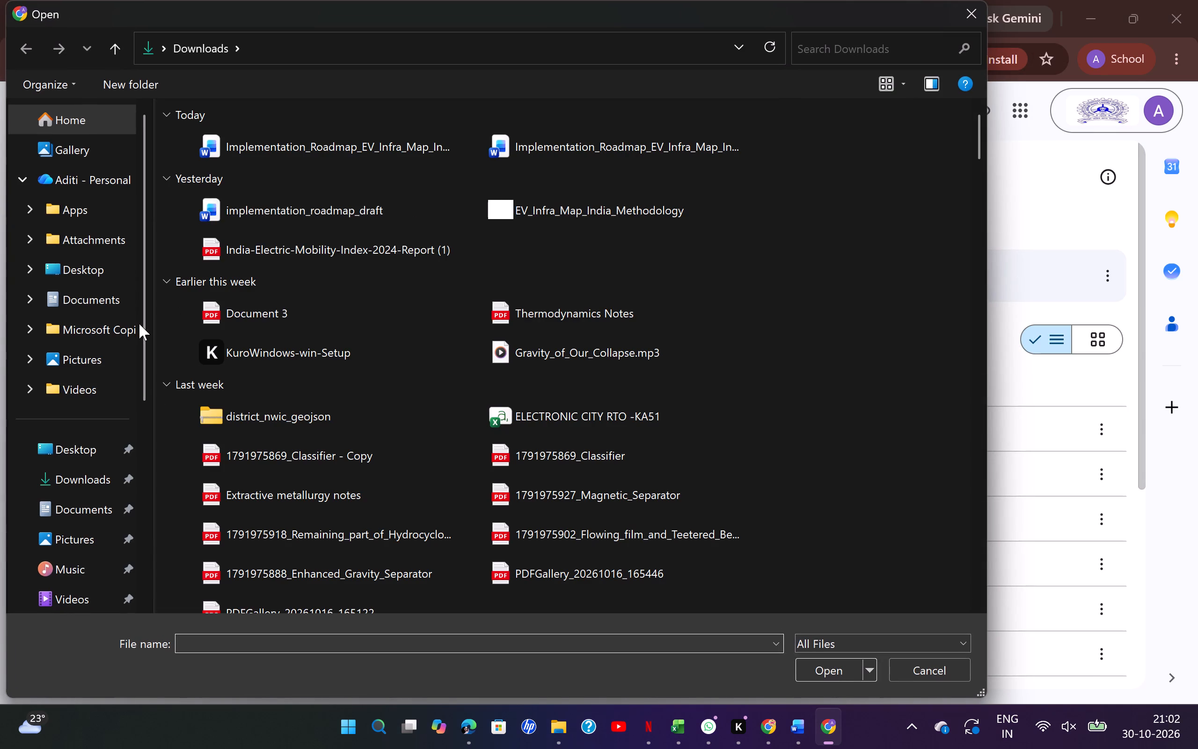
Upload Implementation_Roadmap_EV_Infra_Map_India final (Team_VoltVision) from the Desktop folder to Drive.
double_click(84, 448)
scroll(203, 326, down, 2)
click(300, 478)
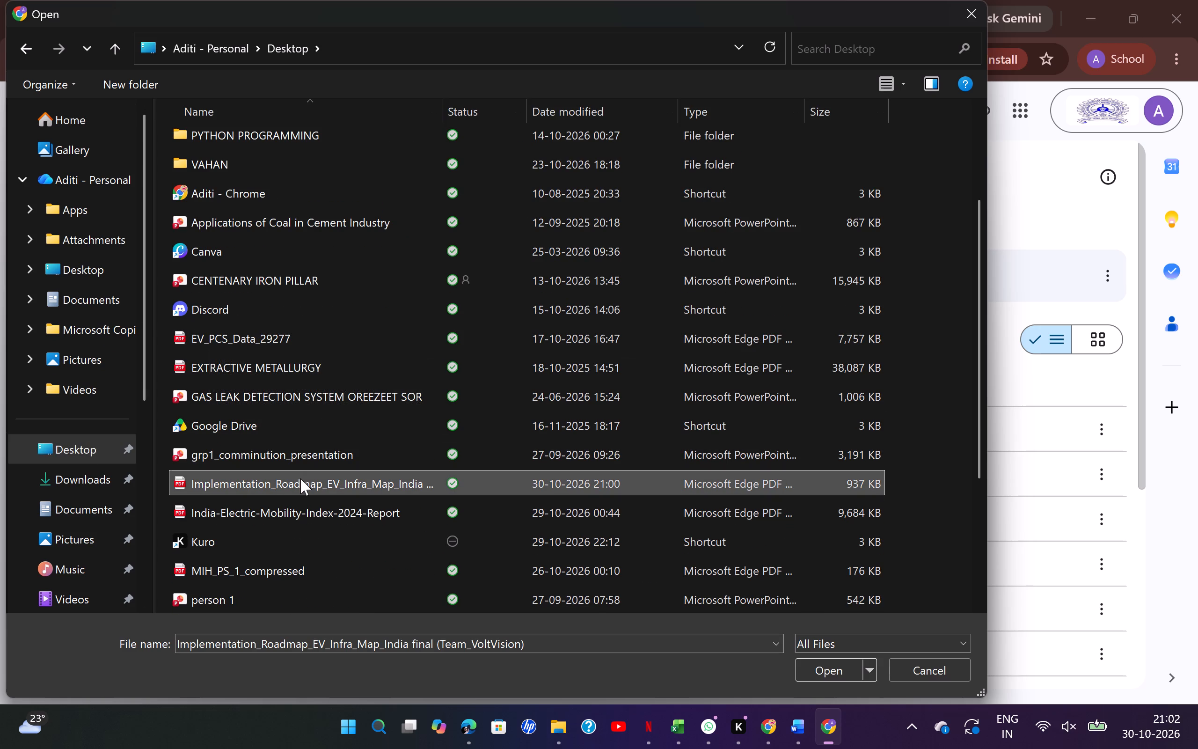
click(822, 666)
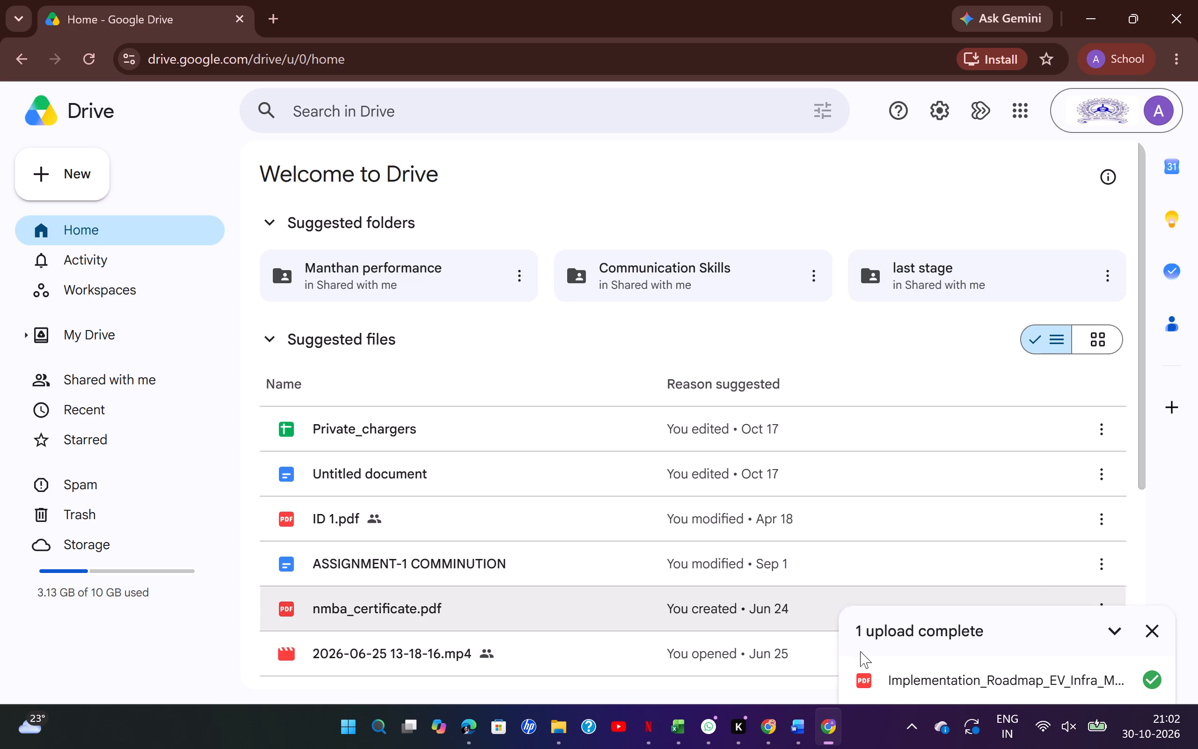
Open the uploaded PDF, copy its sharing link and set its general access to Anyone with the link.
click(929, 685)
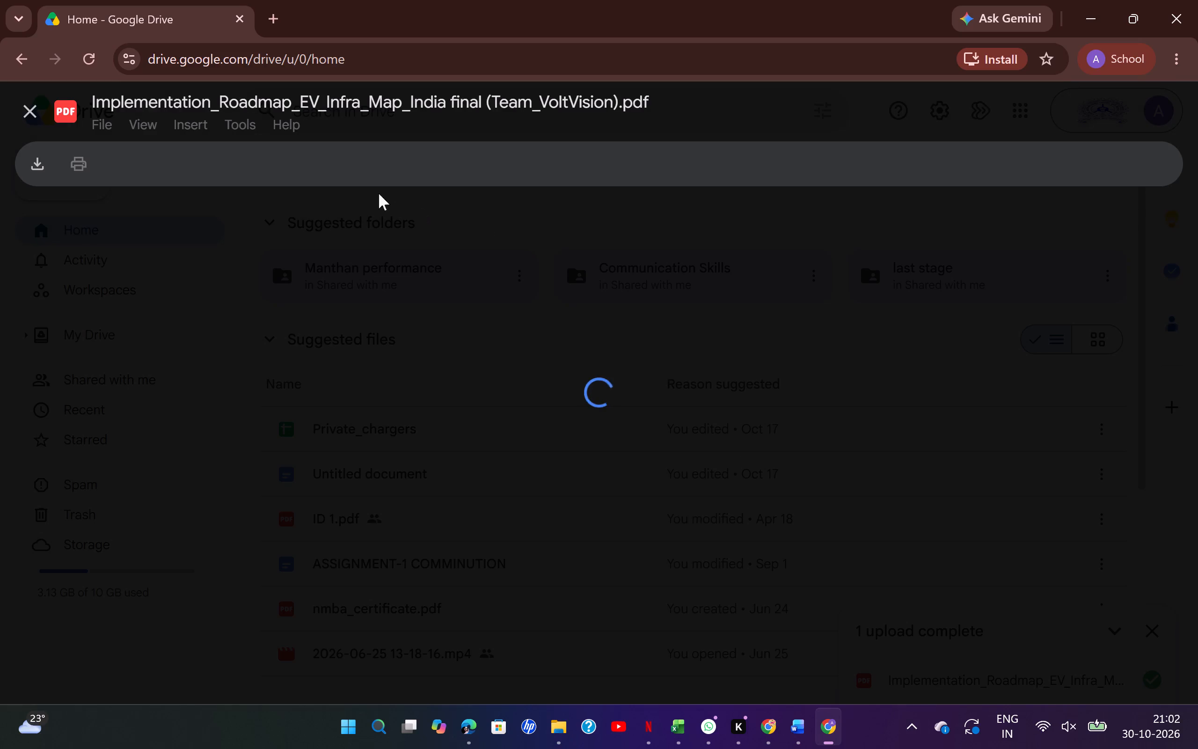
click(1116, 121)
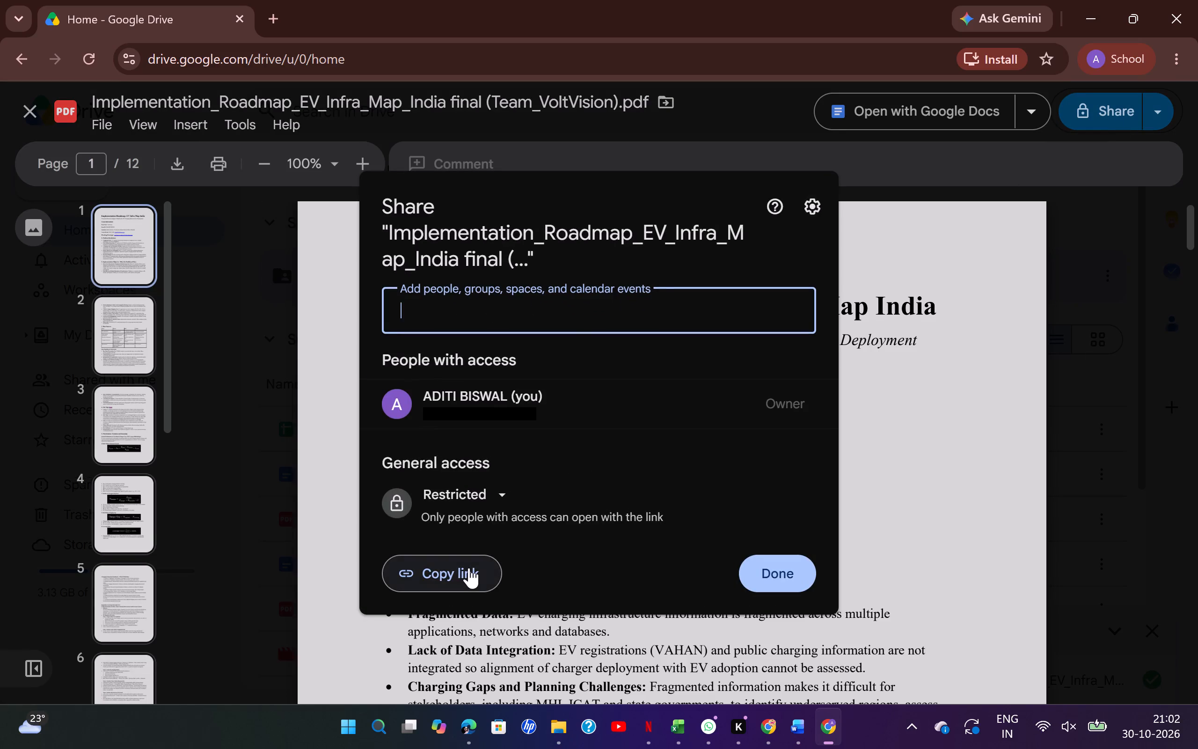
click(469, 568)
click(480, 498)
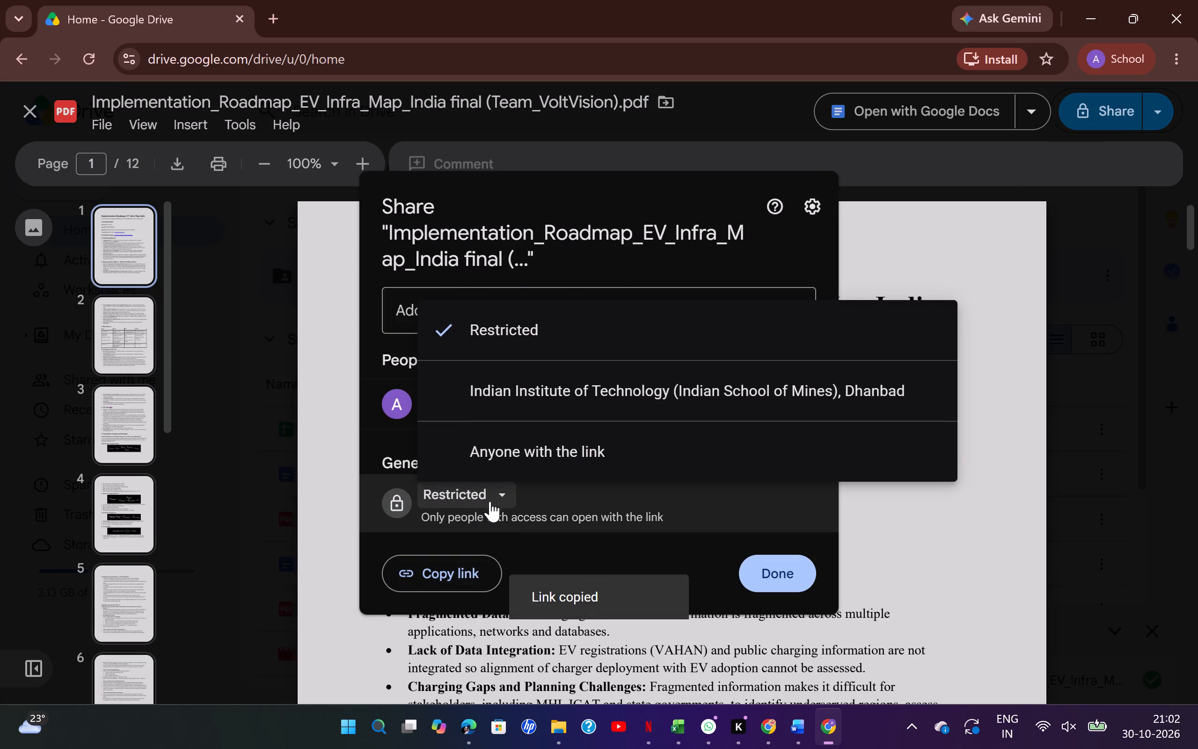
click(524, 449)
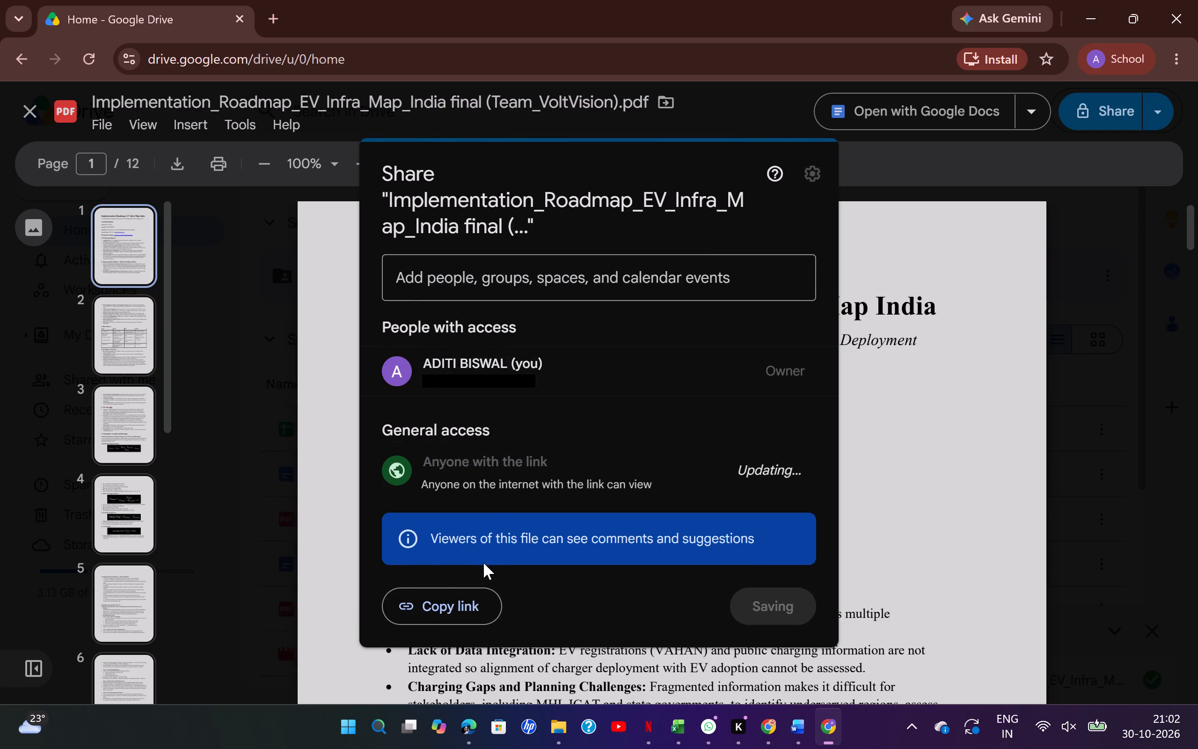
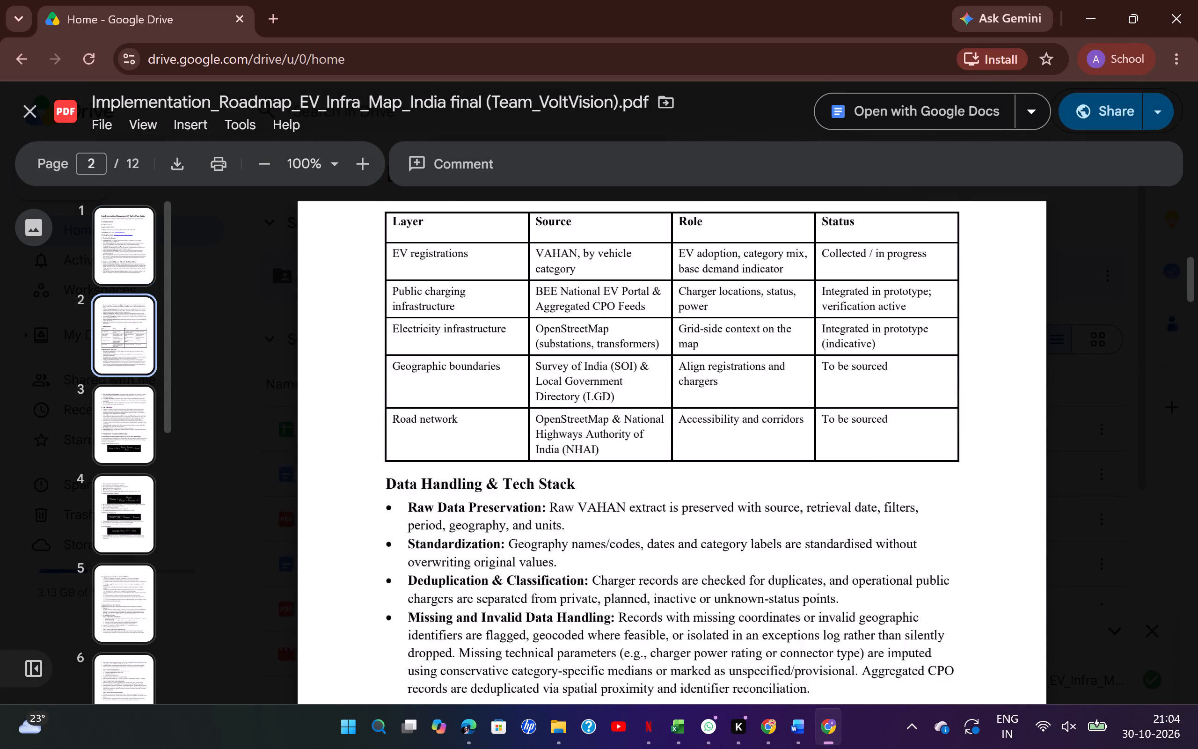
Review the uploaded roadmap PDF from the data sources table on page 2 through to the assumptions and limitations on page 12.
scroll(799, 556, down, 20)
scroll(799, 556, down, 9)
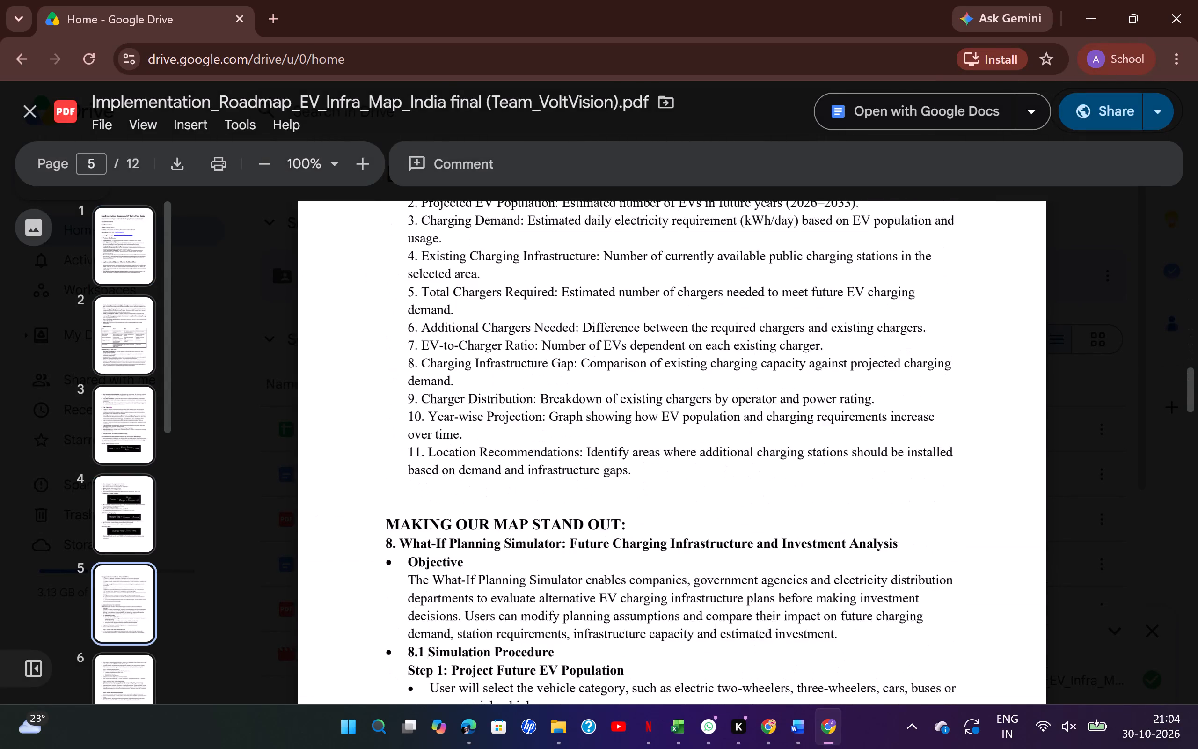
scroll(799, 556, up, 9)
scroll(799, 556, down, 12)
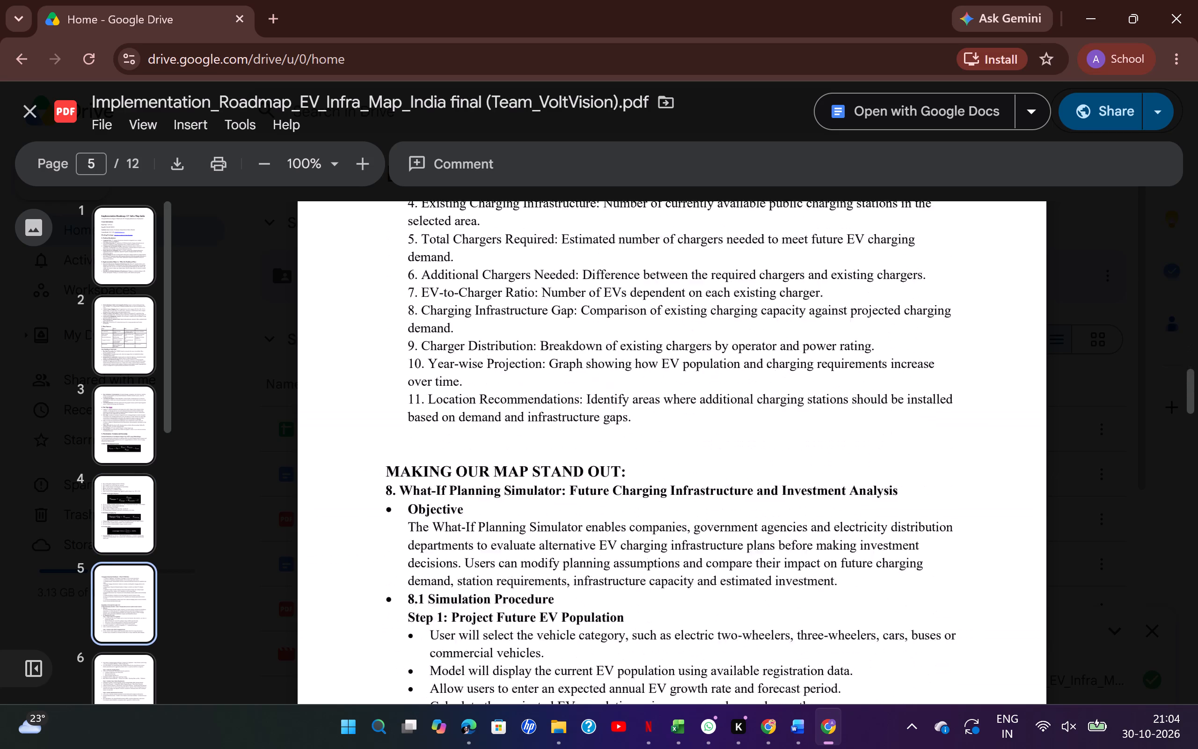
scroll(799, 556, down, 19)
scroll(799, 556, down, 16)
scroll(799, 556, down, 9)
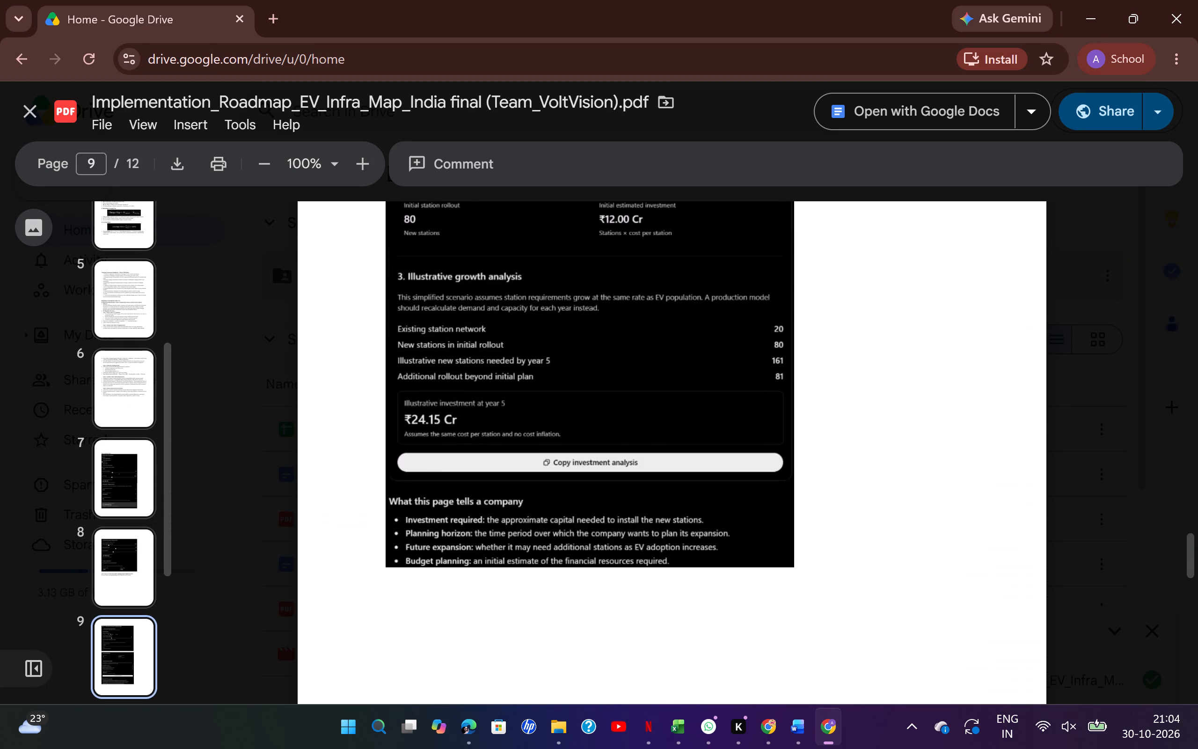
scroll(799, 556, down, 15)
scroll(799, 556, down, 11)
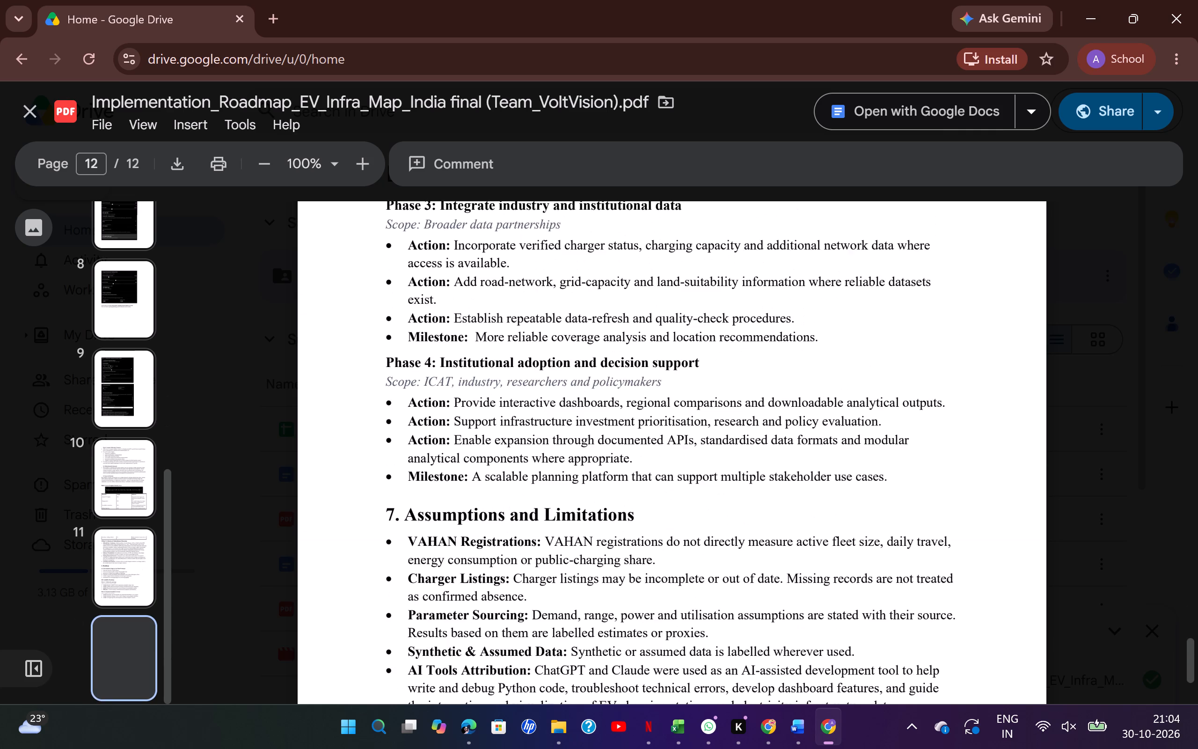
scroll(799, 556, down, 6)
Recheck the PDF backwards from the priority score section through the What-If Planning Simulator pages to the prioritisation formulas on page 3.
scroll(799, 556, up, 20)
scroll(799, 556, up, 2)
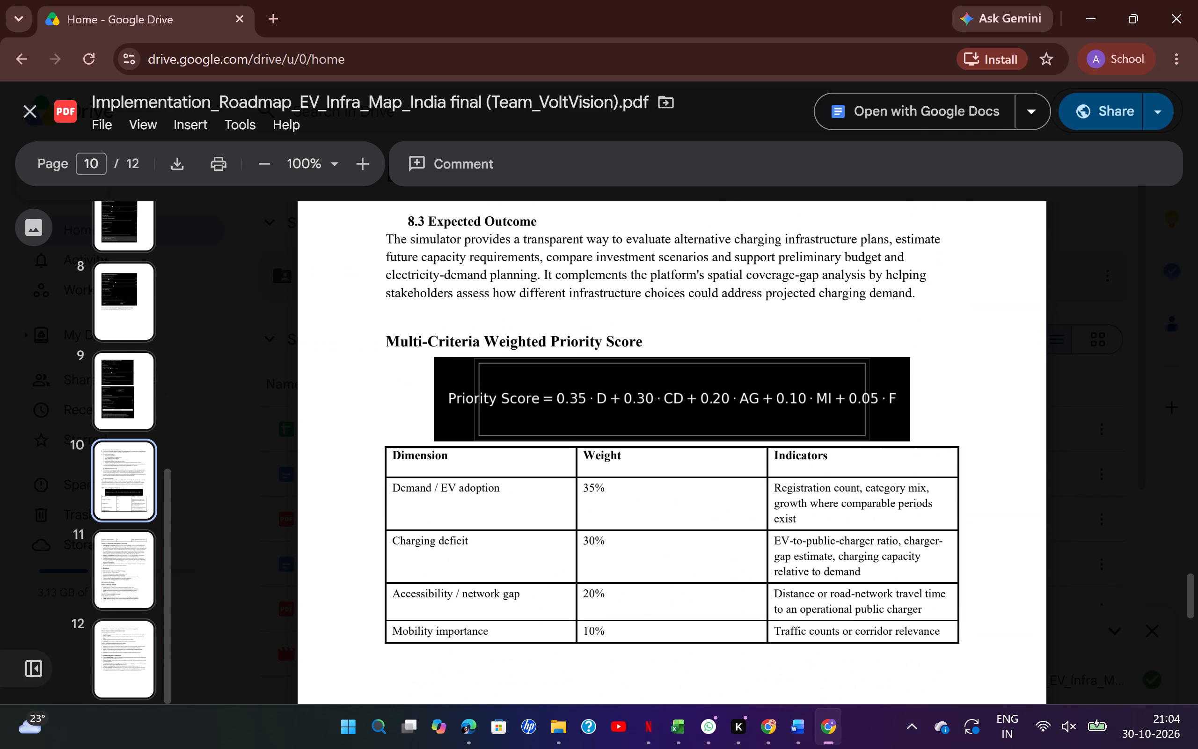
scroll(799, 552, down, 3)
scroll(799, 552, up, 6)
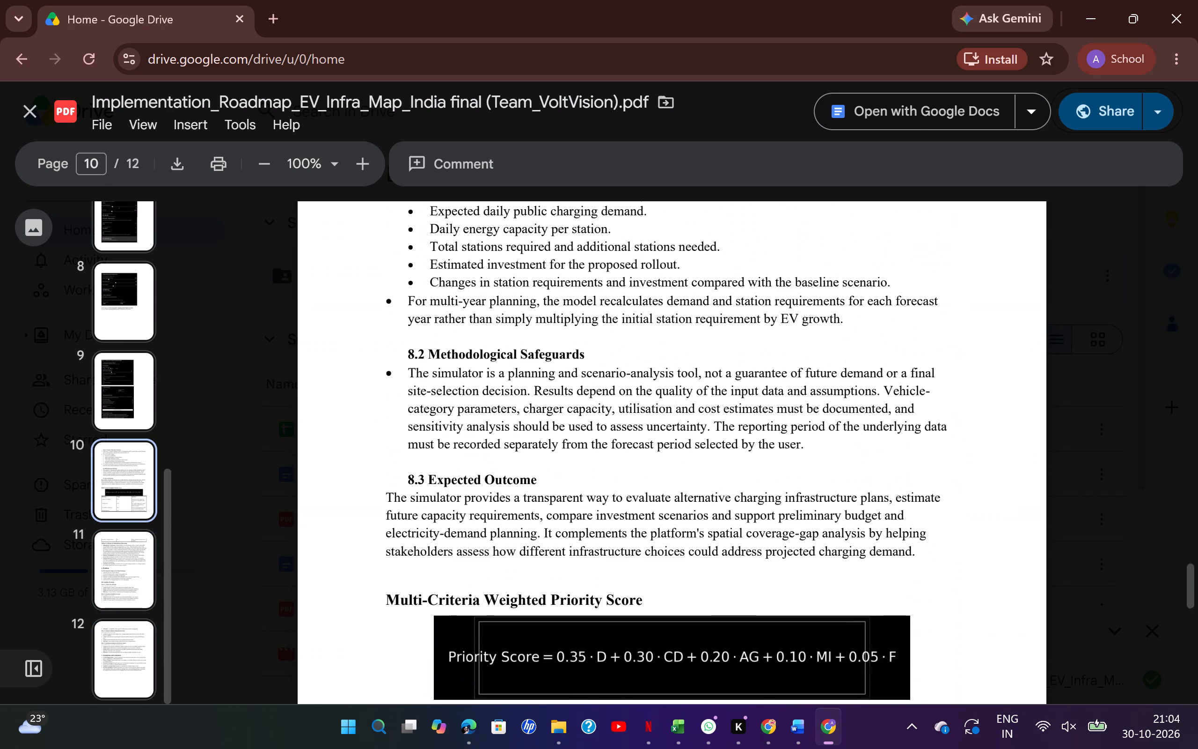
scroll(799, 552, up, 12)
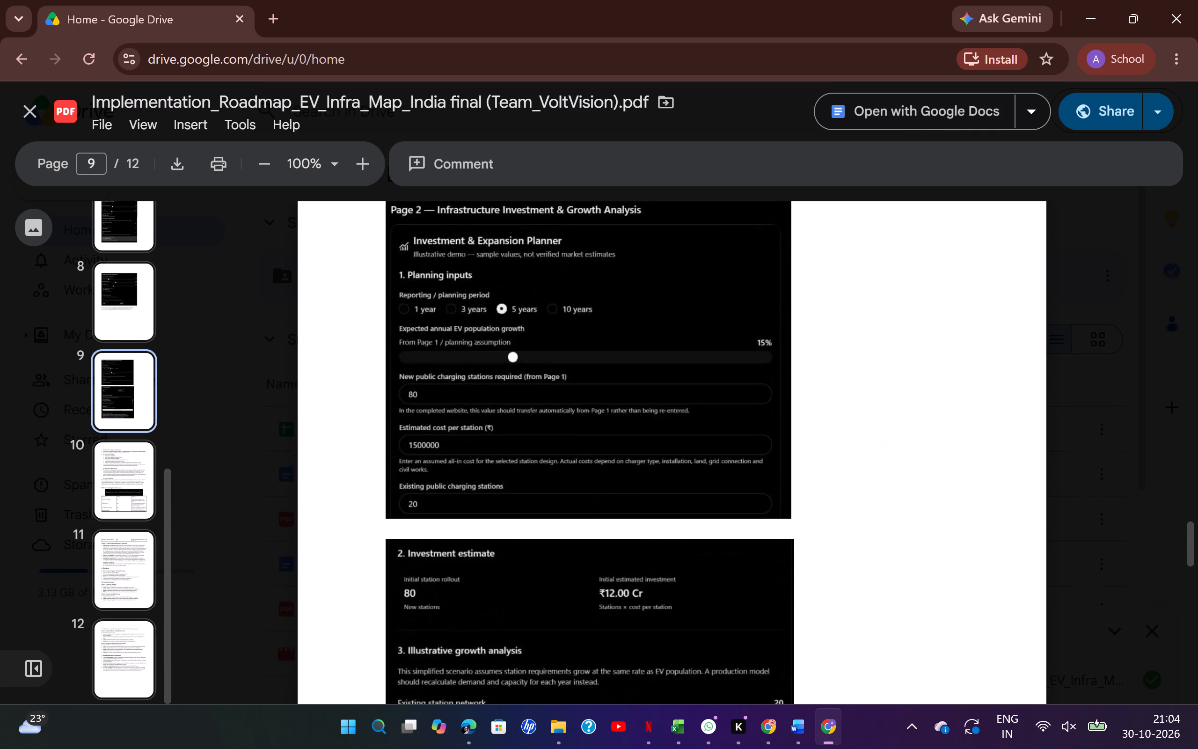
scroll(799, 552, up, 7)
scroll(799, 552, up, 14)
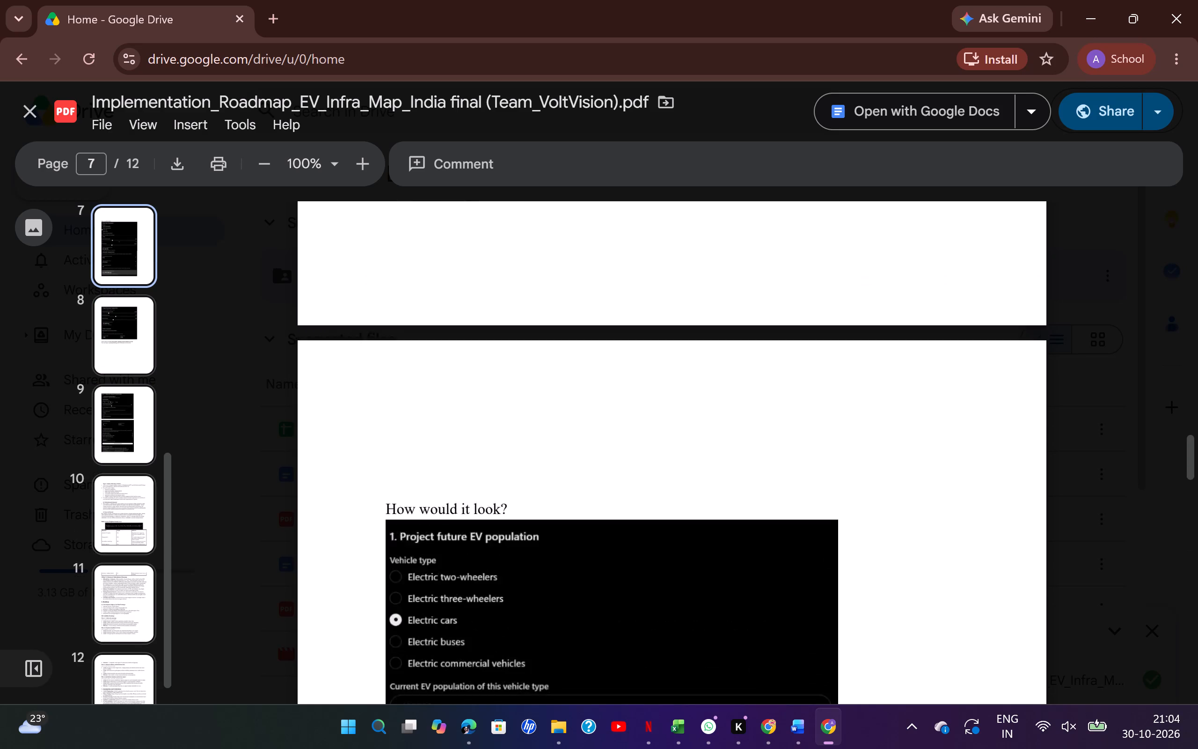
scroll(799, 552, up, 13)
scroll(799, 552, down, 2)
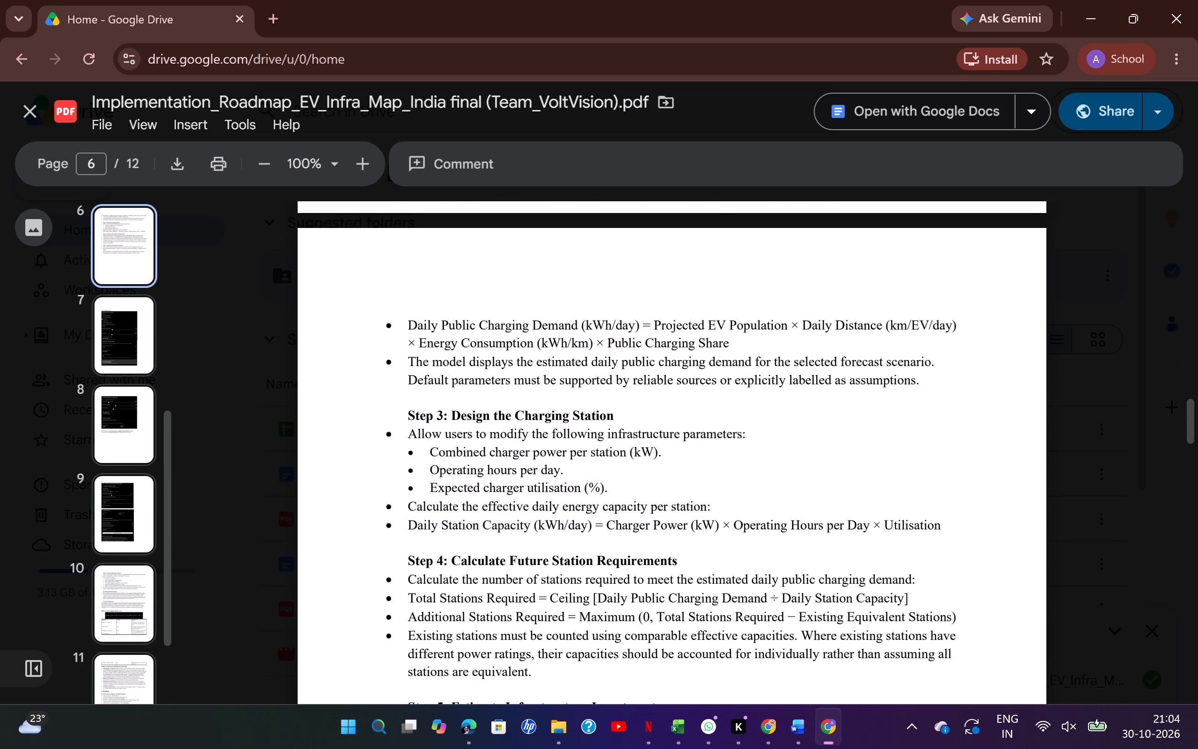
scroll(799, 552, up, 4)
scroll(799, 552, down, 10)
scroll(799, 551, up, 14)
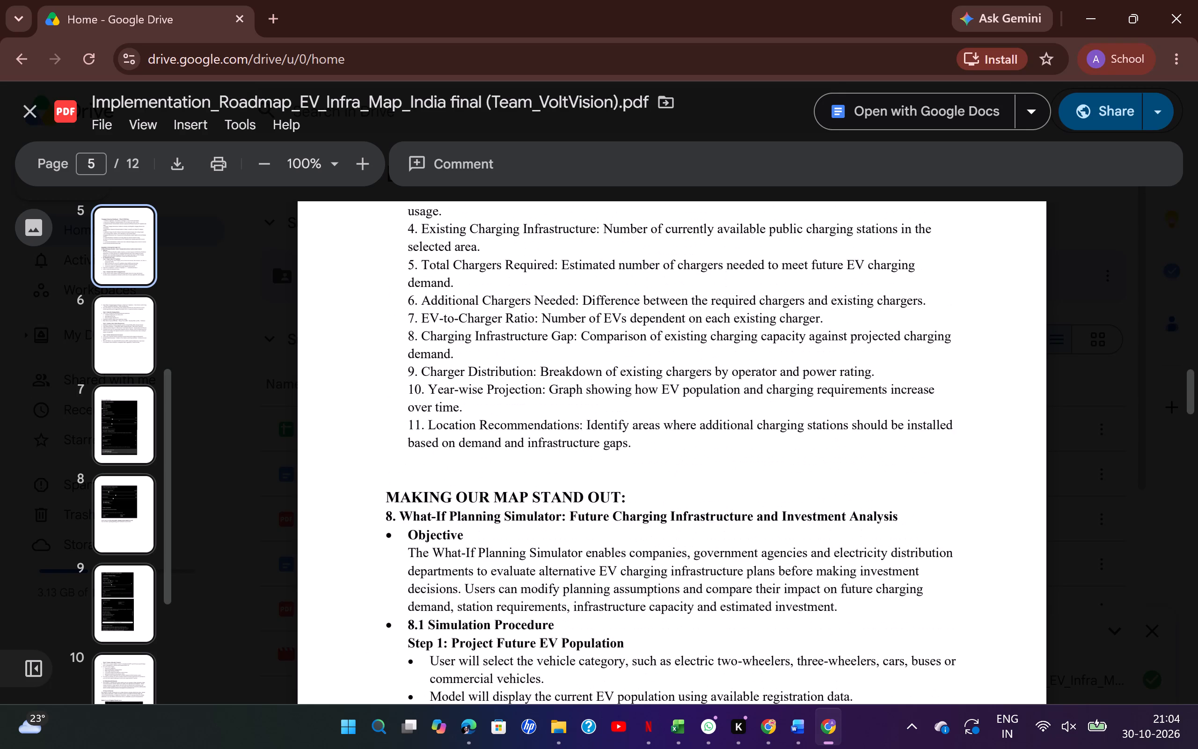
scroll(800, 551, up, 19)
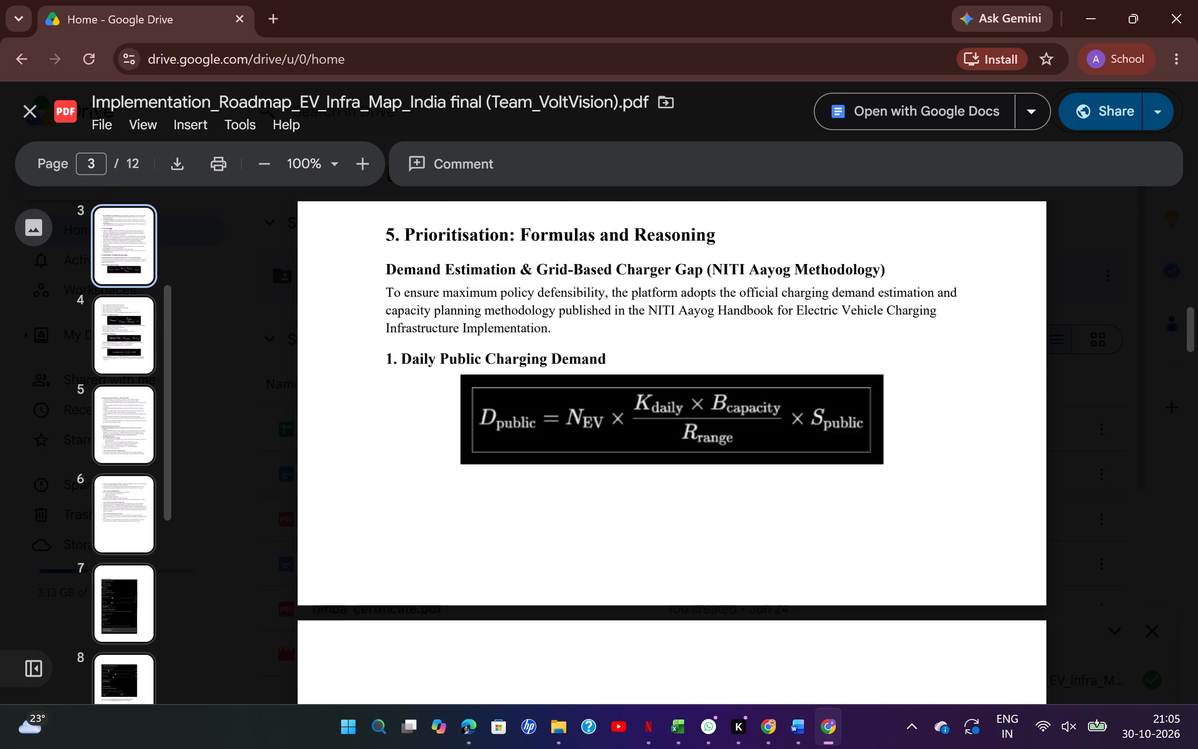
scroll(800, 551, up, 1)
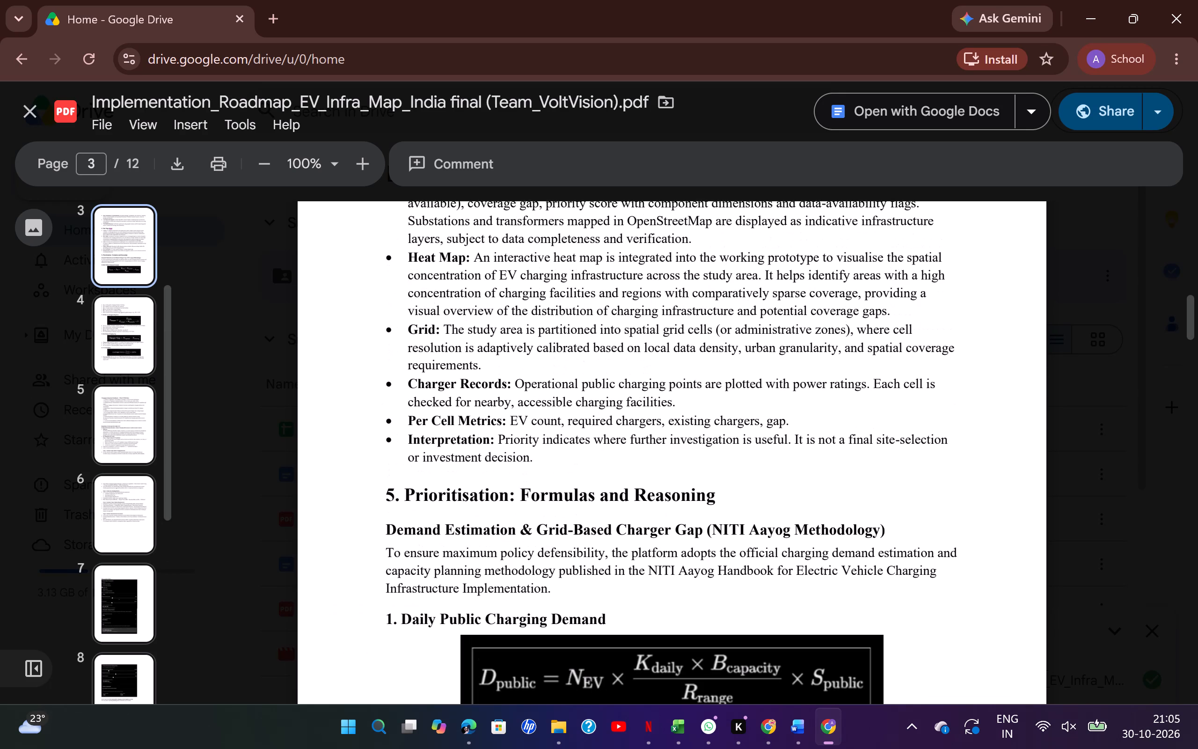
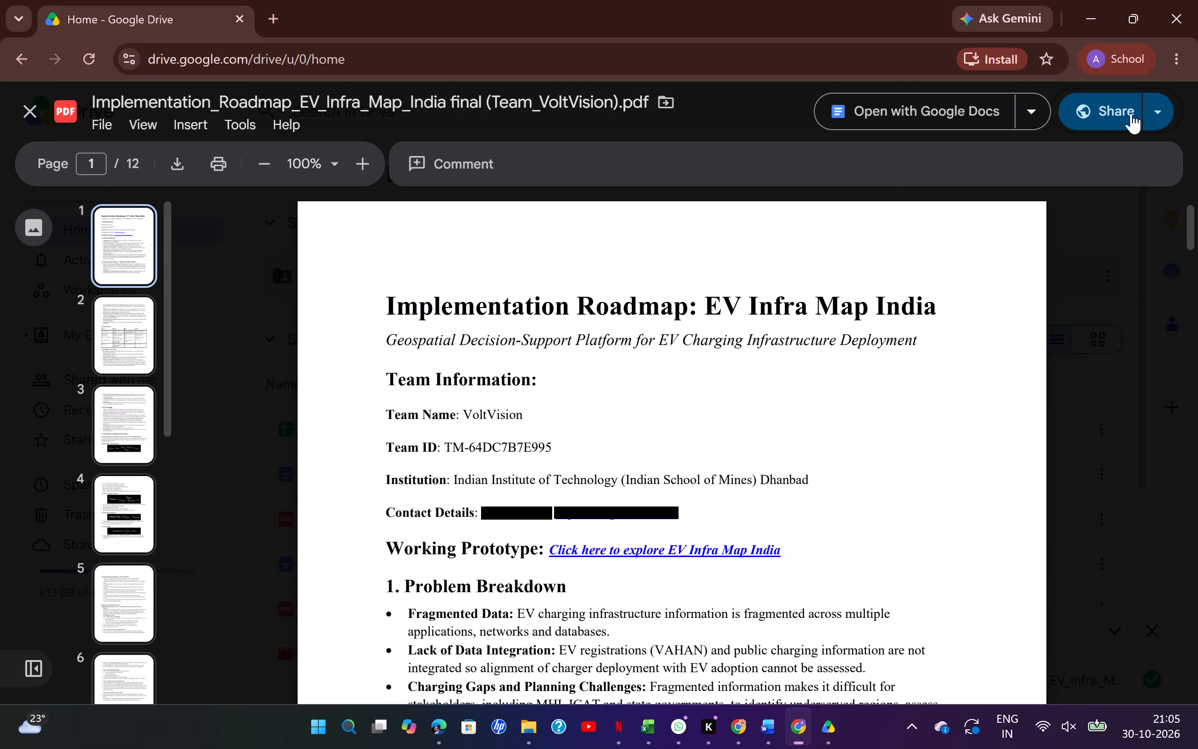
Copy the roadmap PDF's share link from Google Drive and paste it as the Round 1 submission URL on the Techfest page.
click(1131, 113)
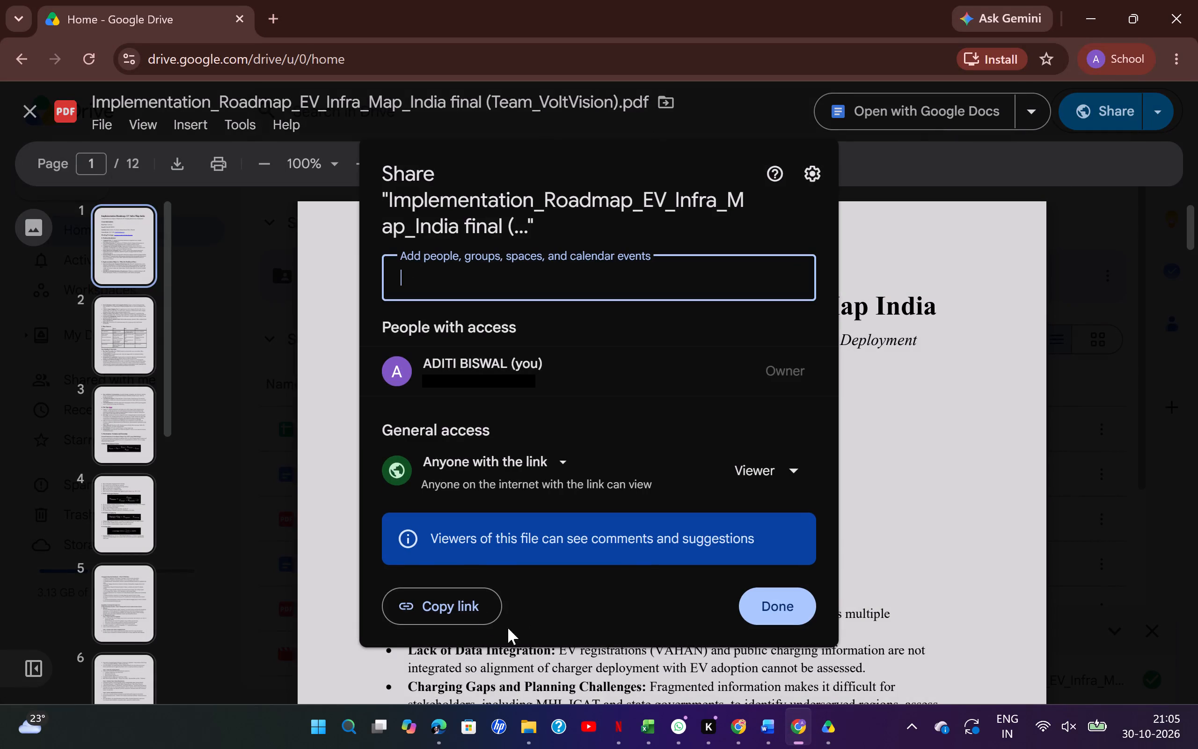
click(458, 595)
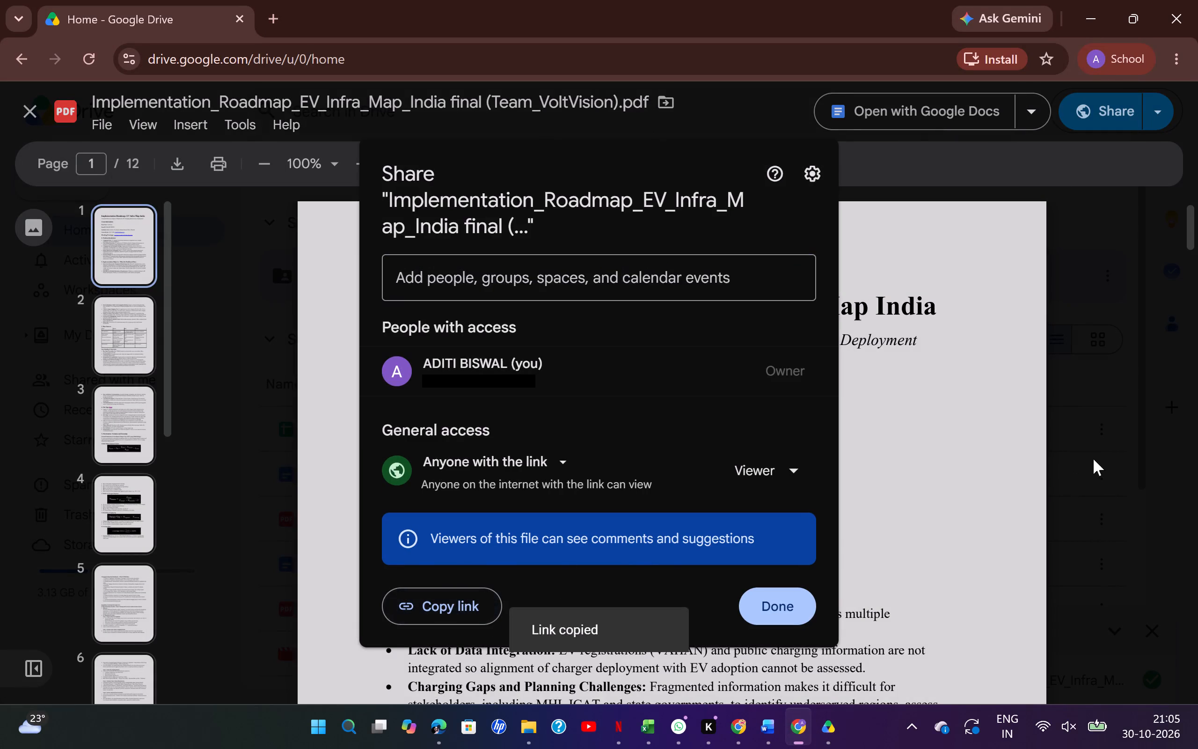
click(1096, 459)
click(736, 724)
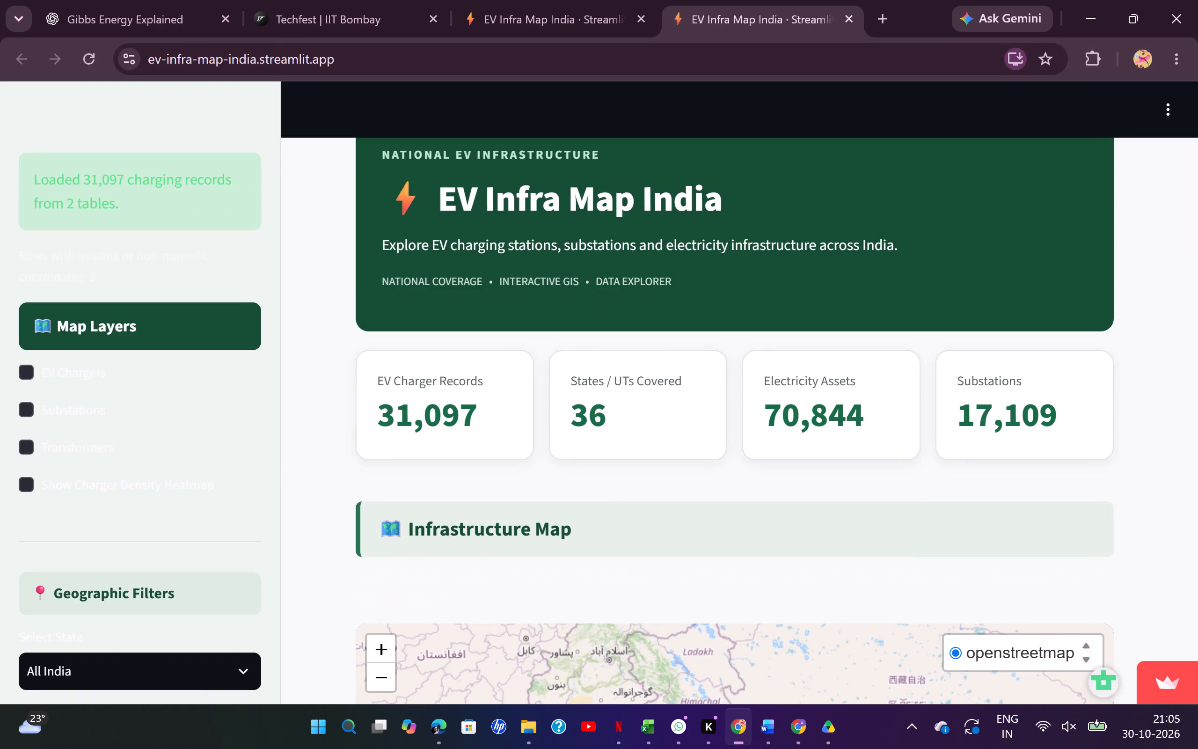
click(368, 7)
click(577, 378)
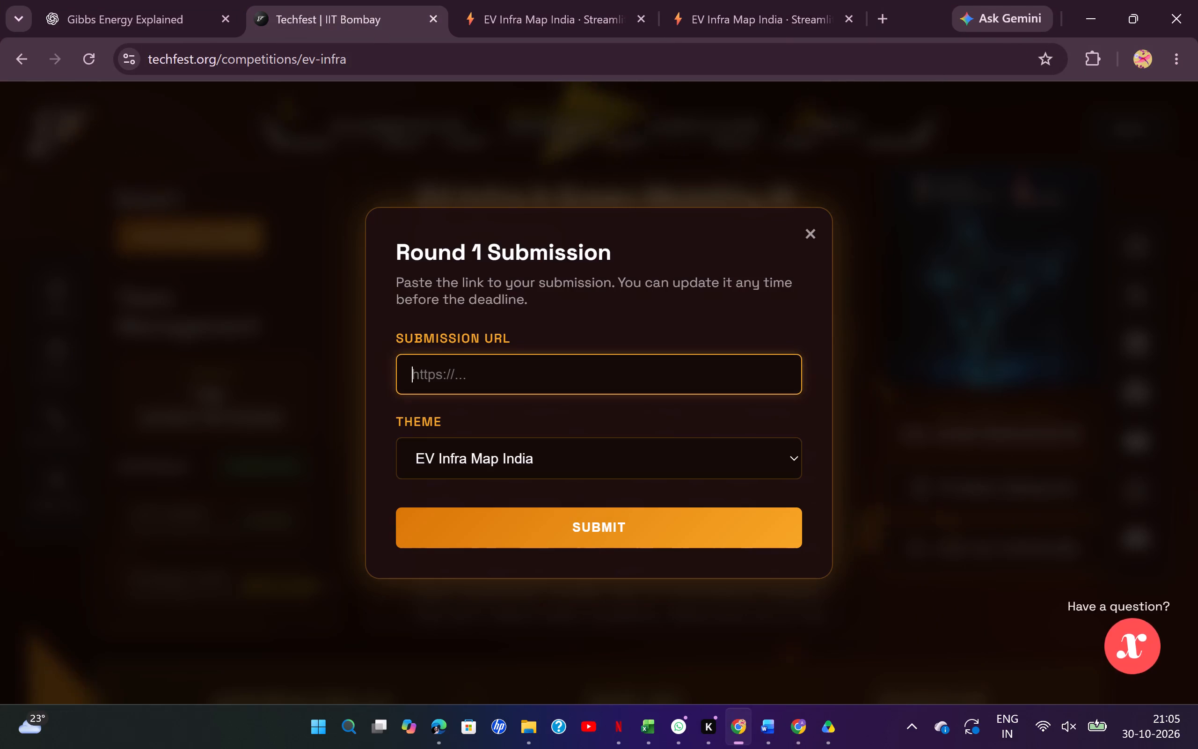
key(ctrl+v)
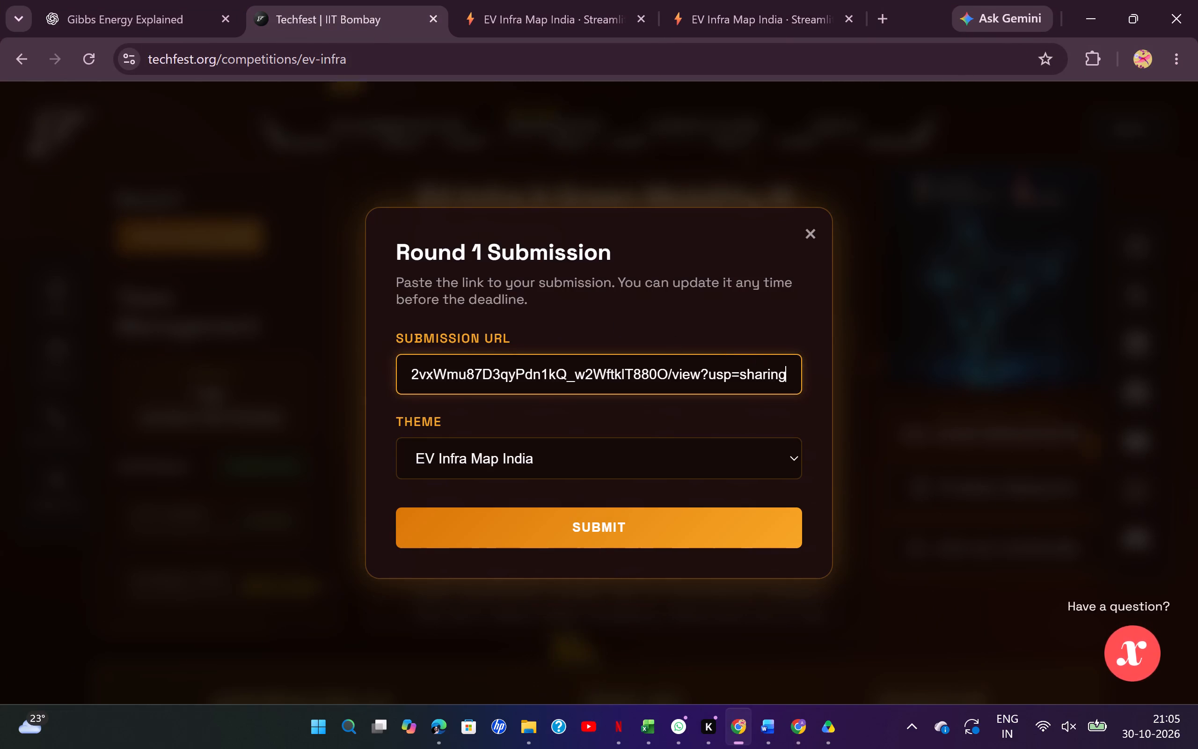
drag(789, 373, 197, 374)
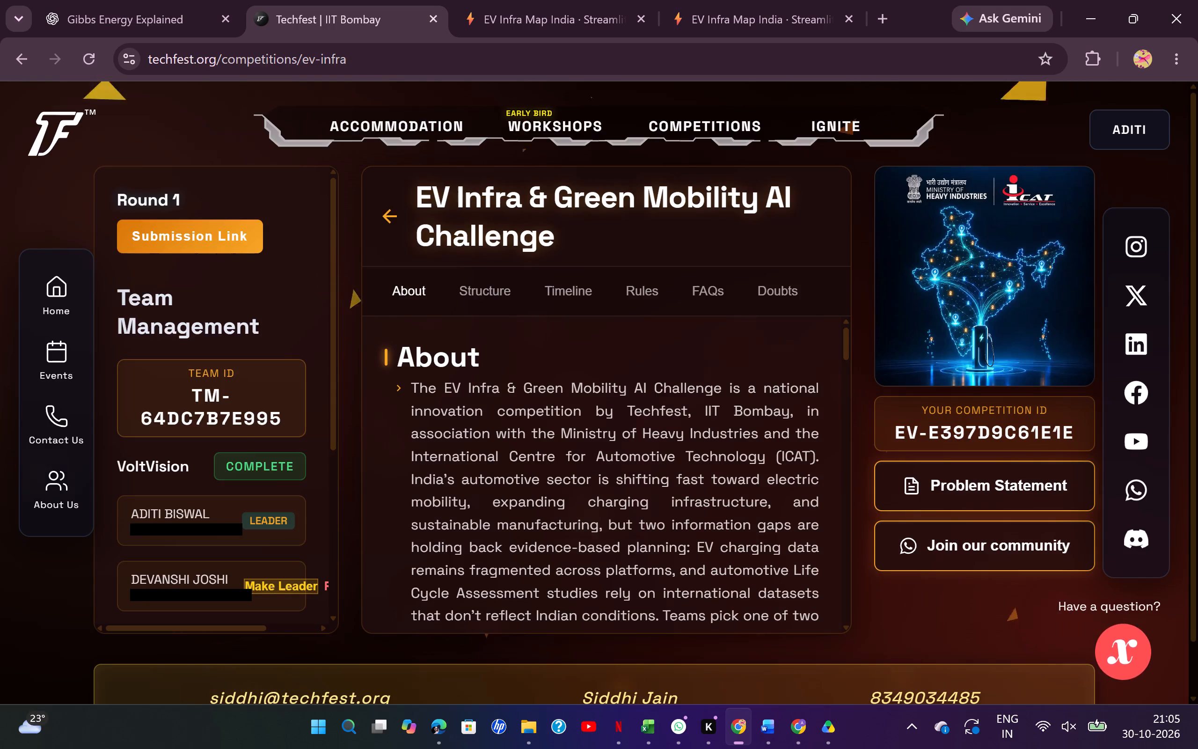
Reopen the Round 1 submission form and choose EV Infra Map India as the theme.
click(161, 235)
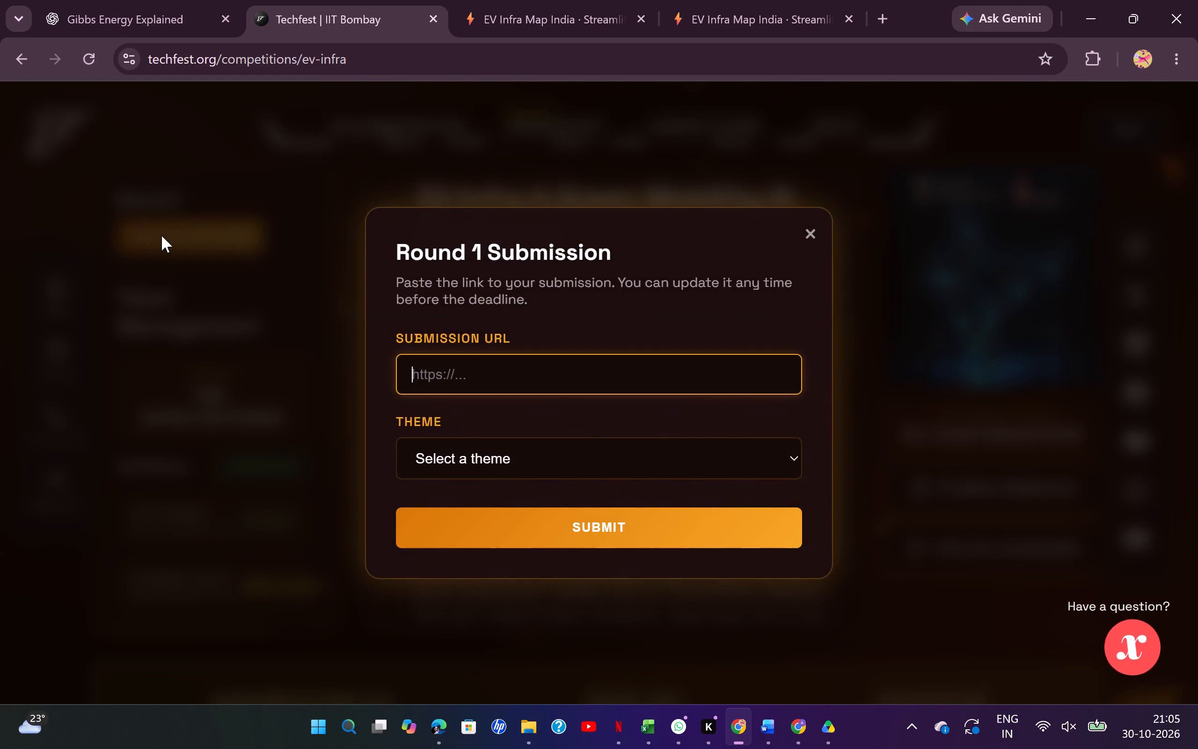
click(493, 464)
click(466, 515)
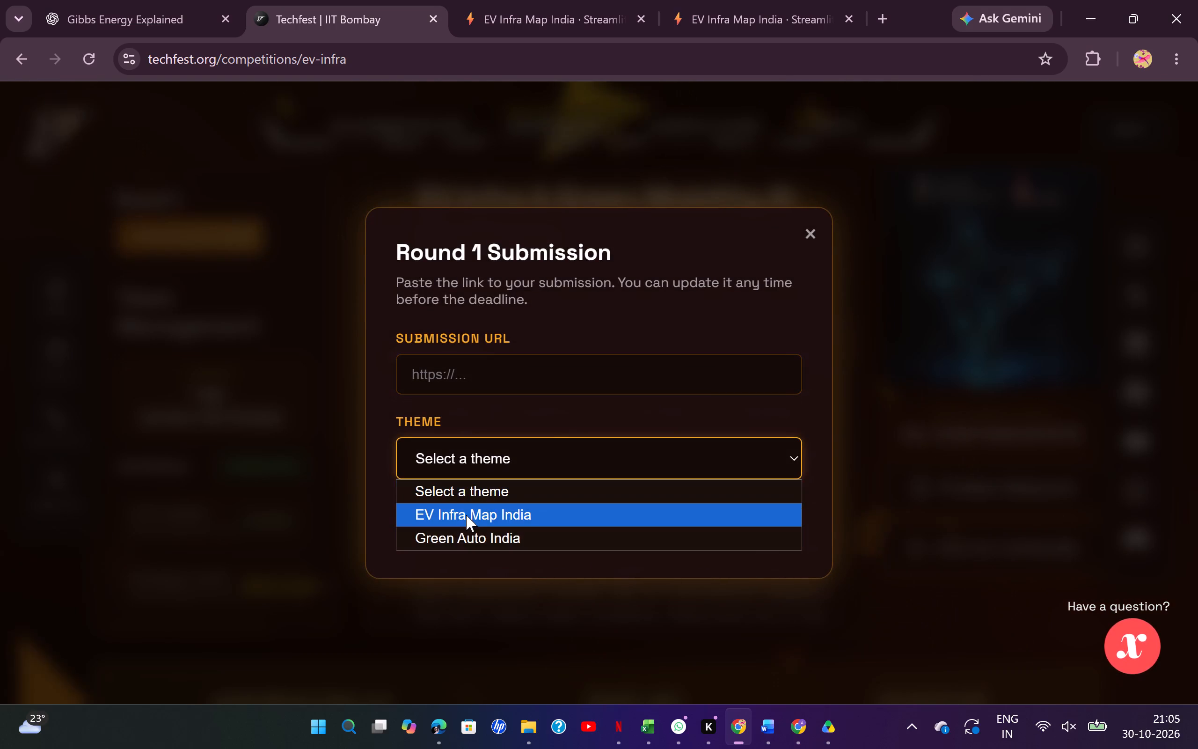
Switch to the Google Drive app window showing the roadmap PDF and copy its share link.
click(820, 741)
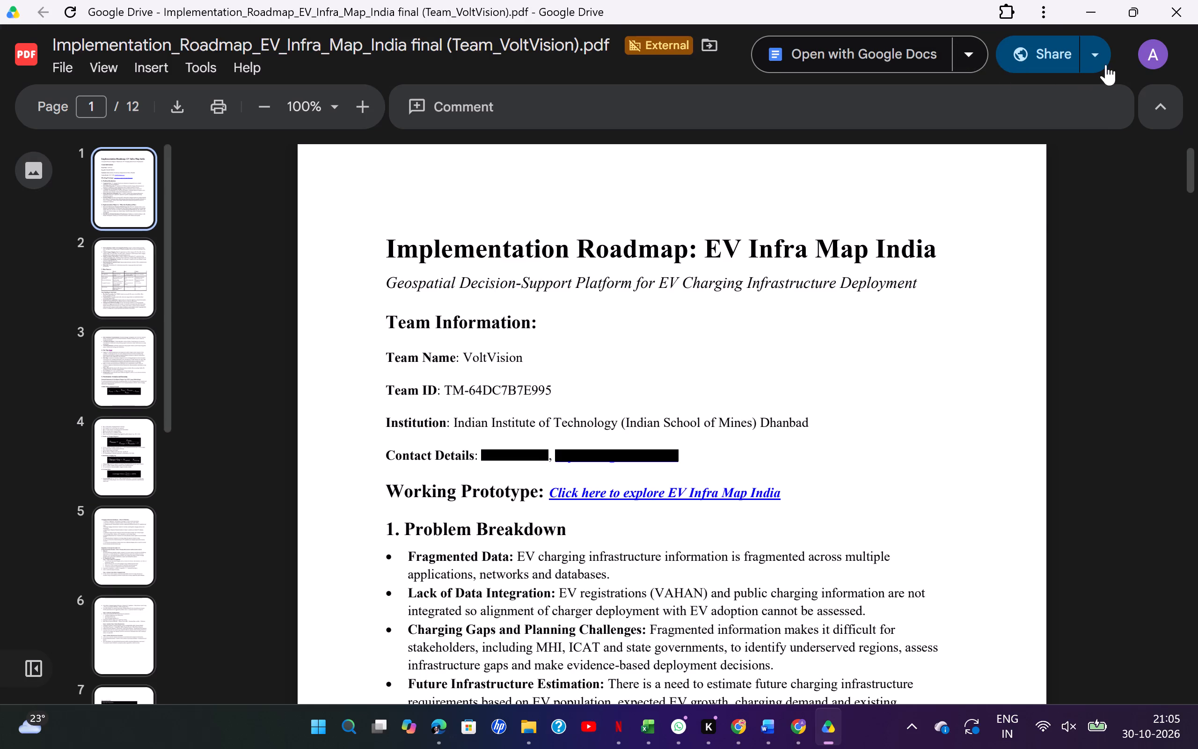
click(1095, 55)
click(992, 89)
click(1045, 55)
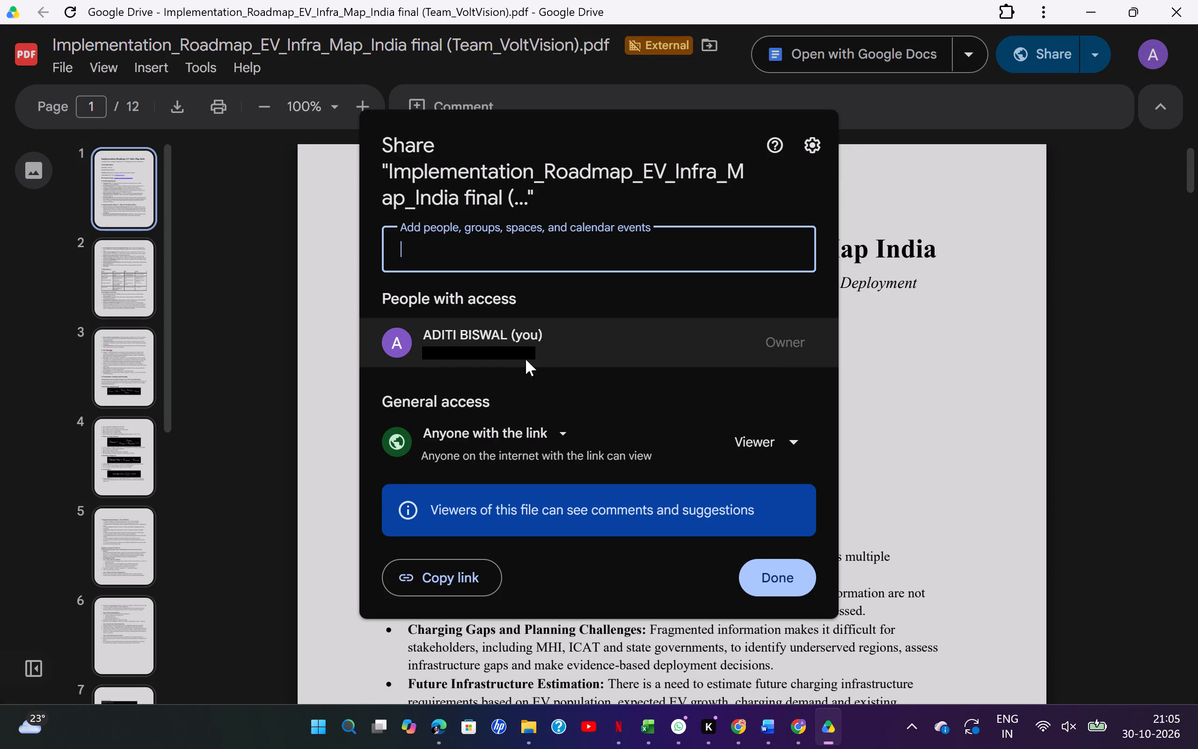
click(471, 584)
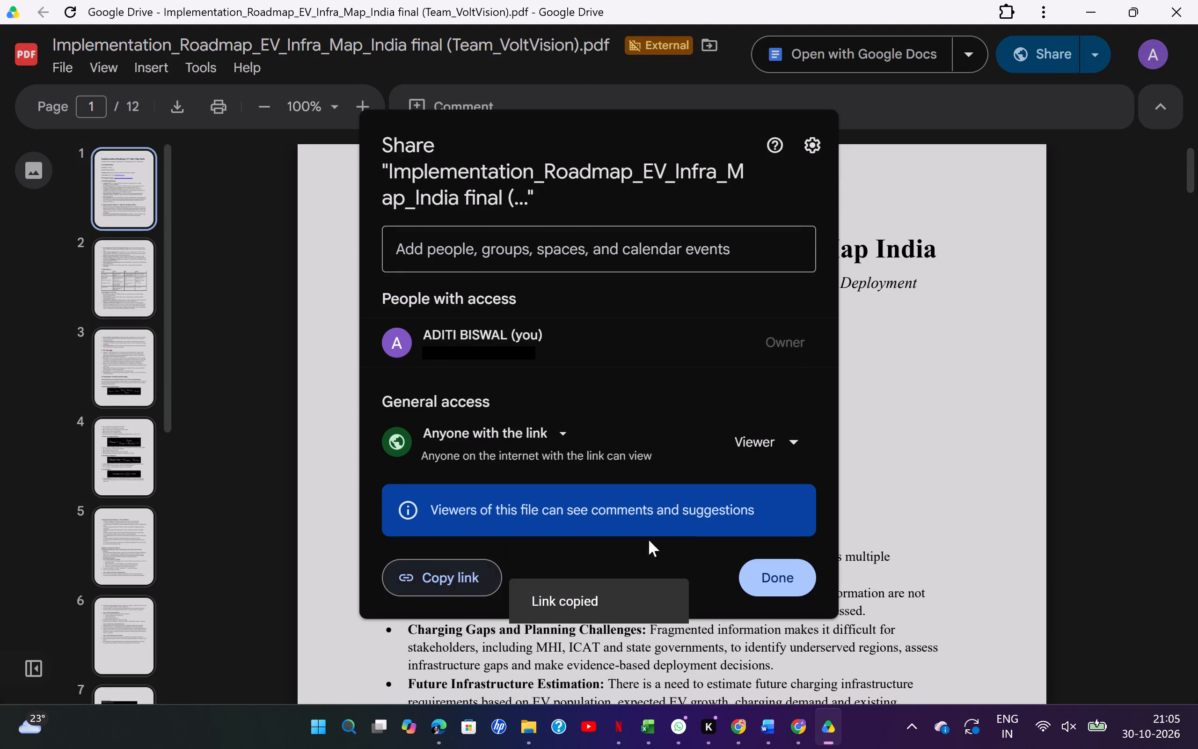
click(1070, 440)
Skim the PDF's page thumbnails through to page 12.
scroll(14, 466, down, 12)
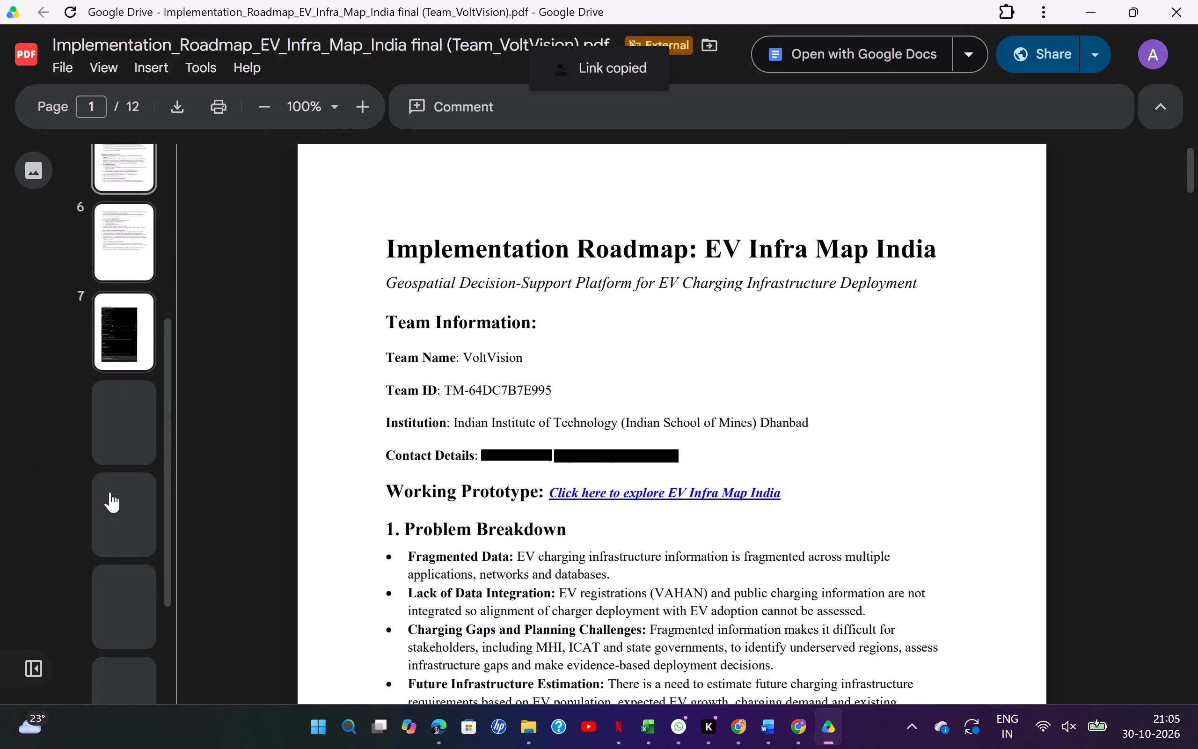
scroll(110, 492, down, 6)
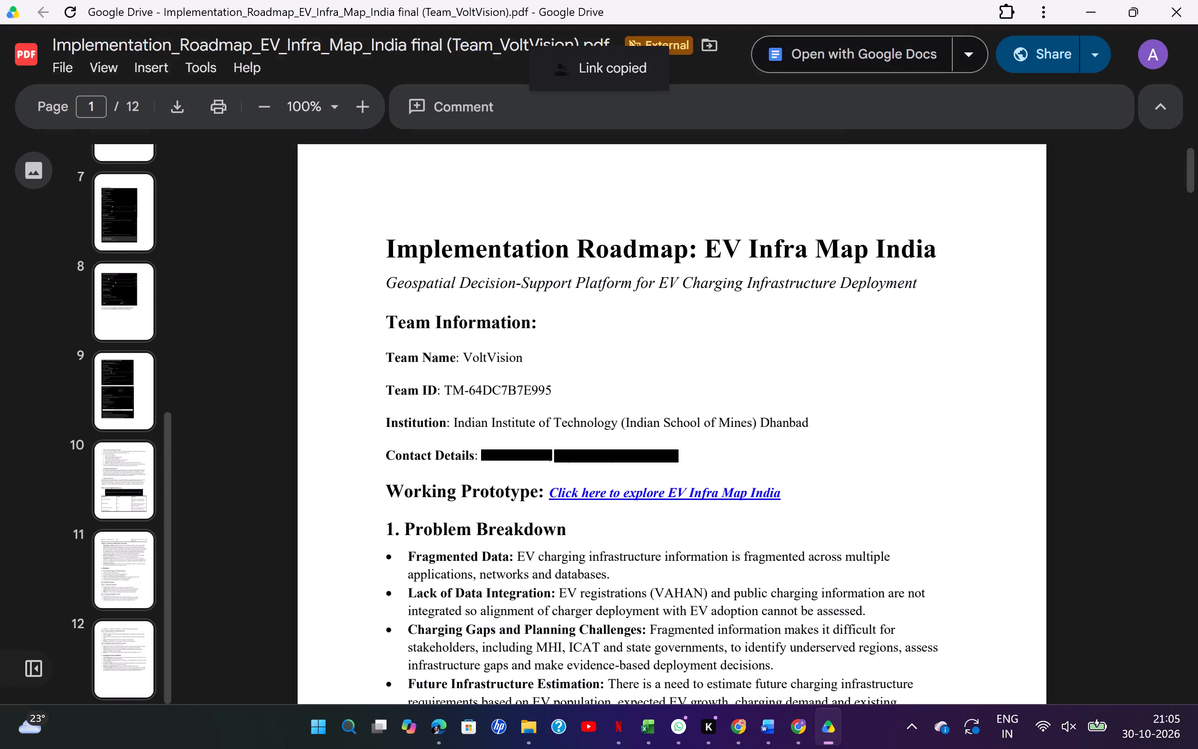
scroll(81, 494, up, 2)
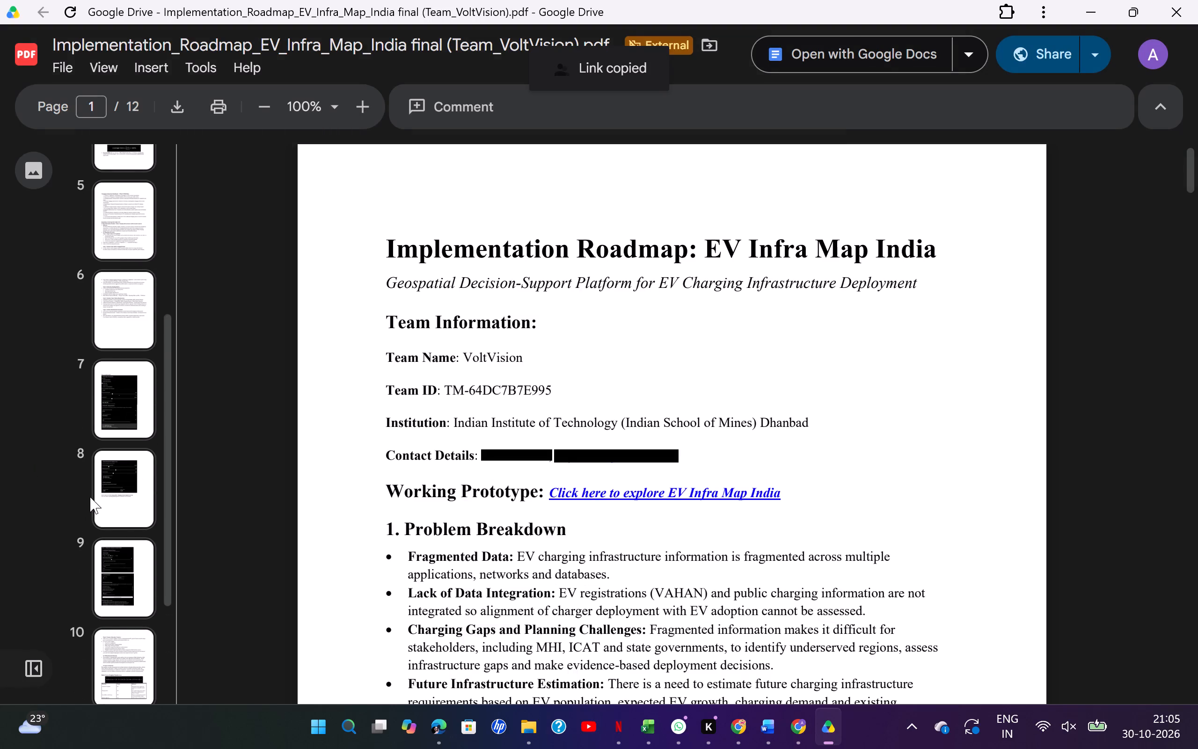
scroll(90, 497, down, 6)
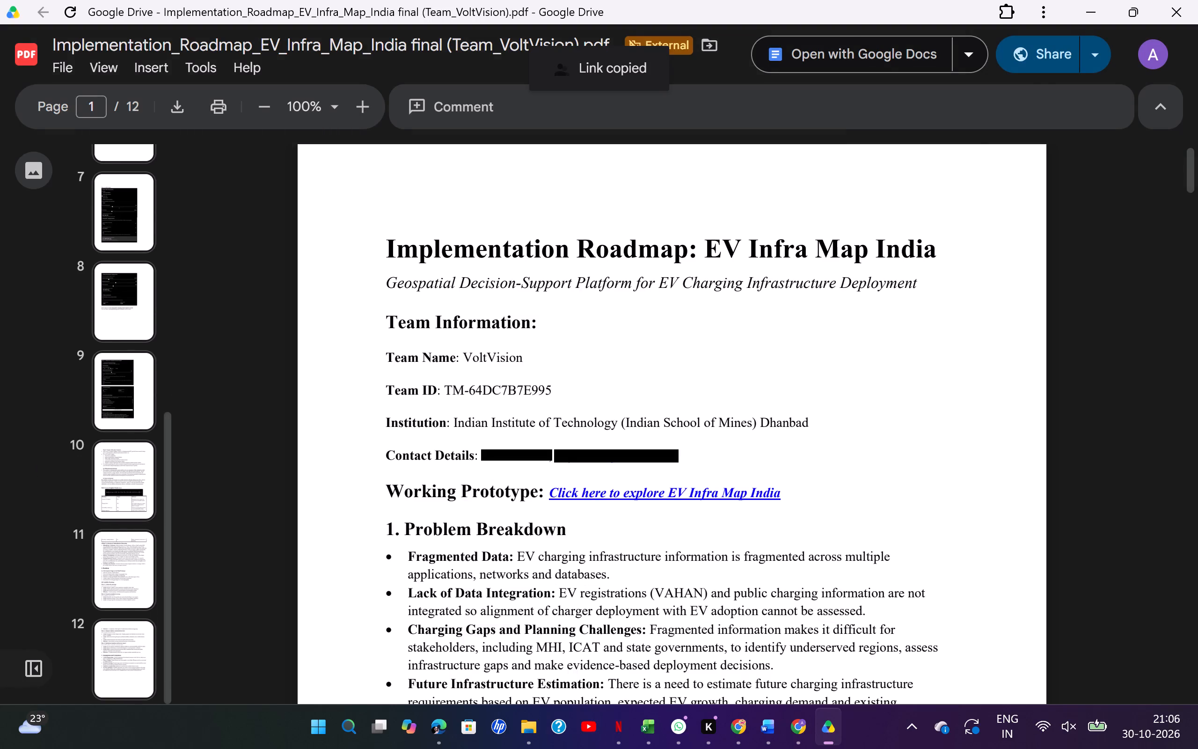
Copy the roadmap PDF's share link again and paste it as the submission URL in the Techfest Round 1 form.
click(1047, 52)
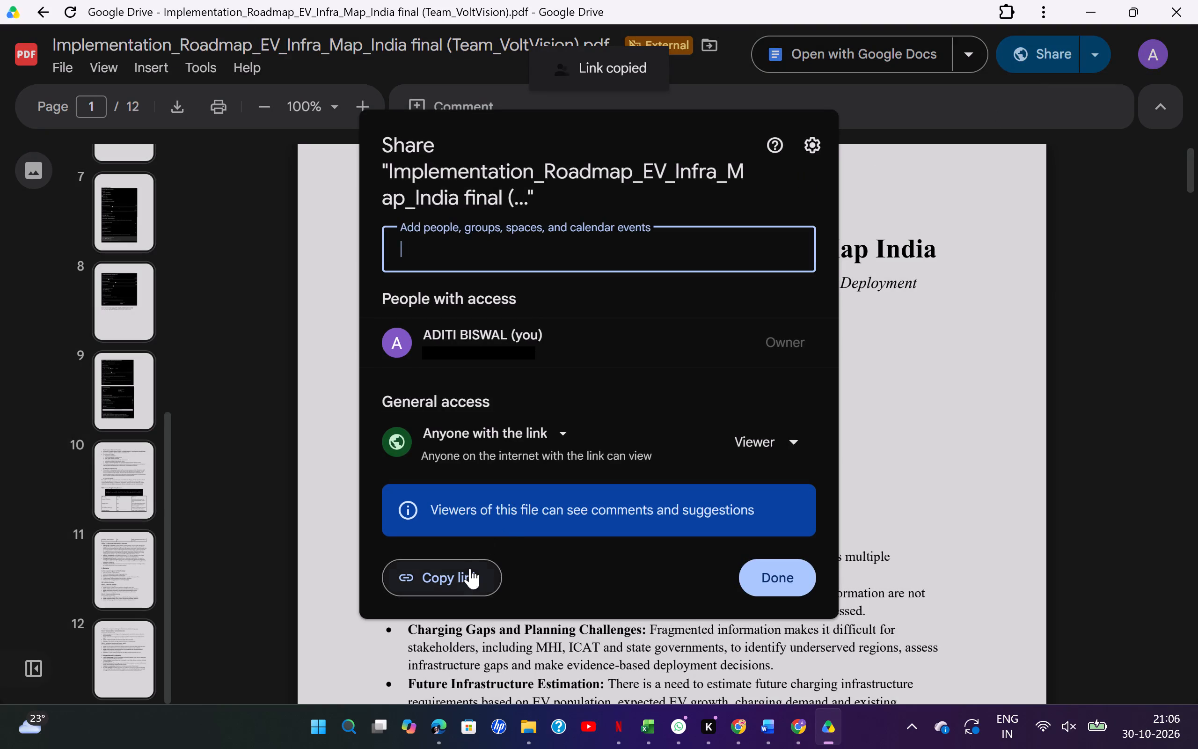
click(469, 571)
click(445, 574)
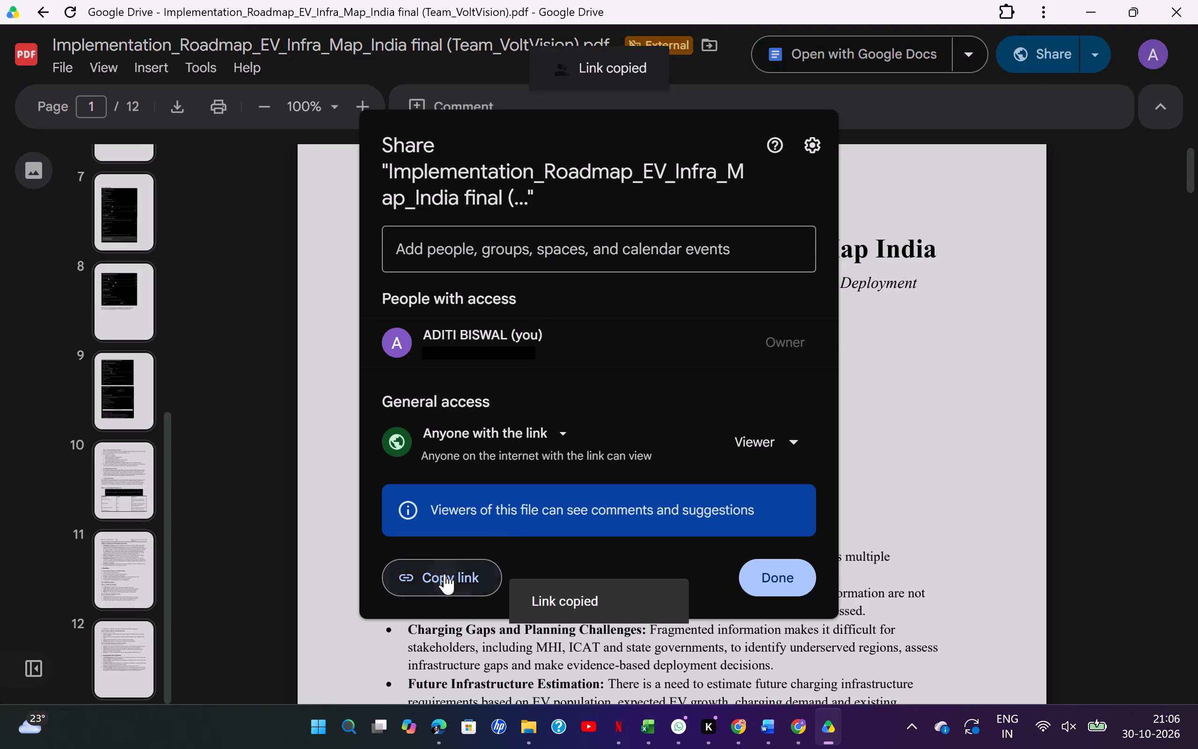
click(742, 735)
click(580, 366)
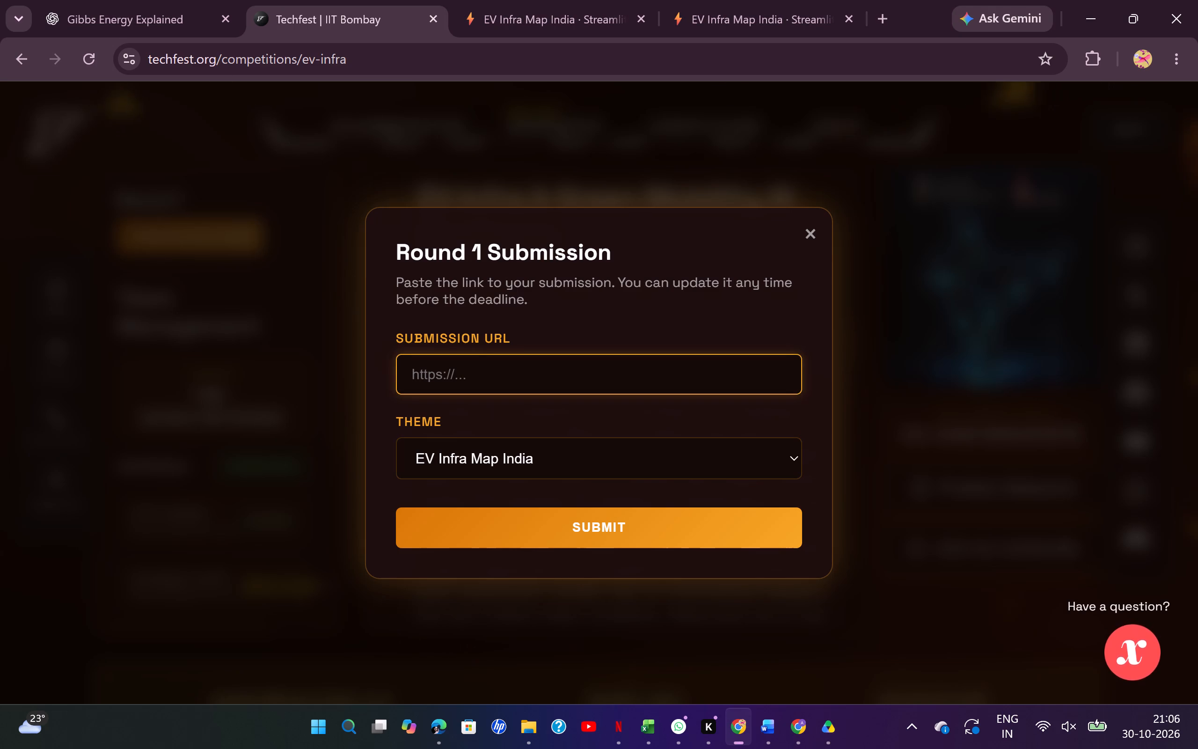
key(ctrl+v)
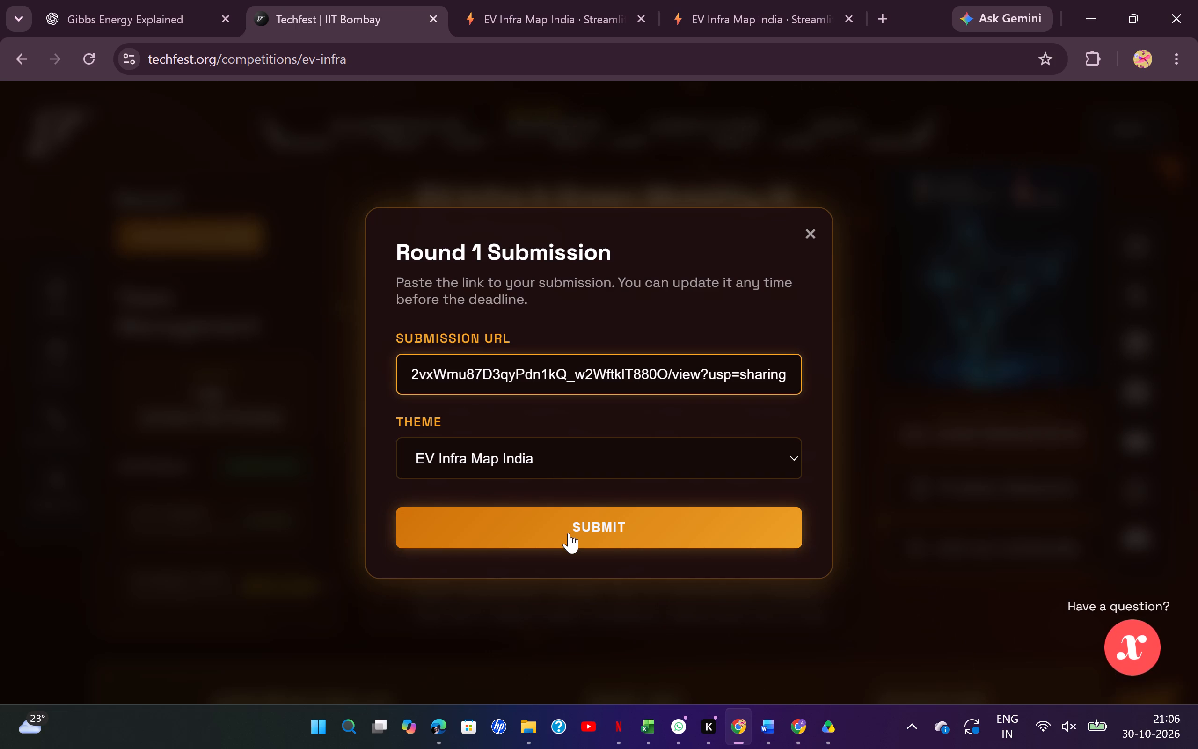
Close the PDF's sharing settings in Google Drive and submit the completed Round 1 form on the Techfest page.
click(827, 727)
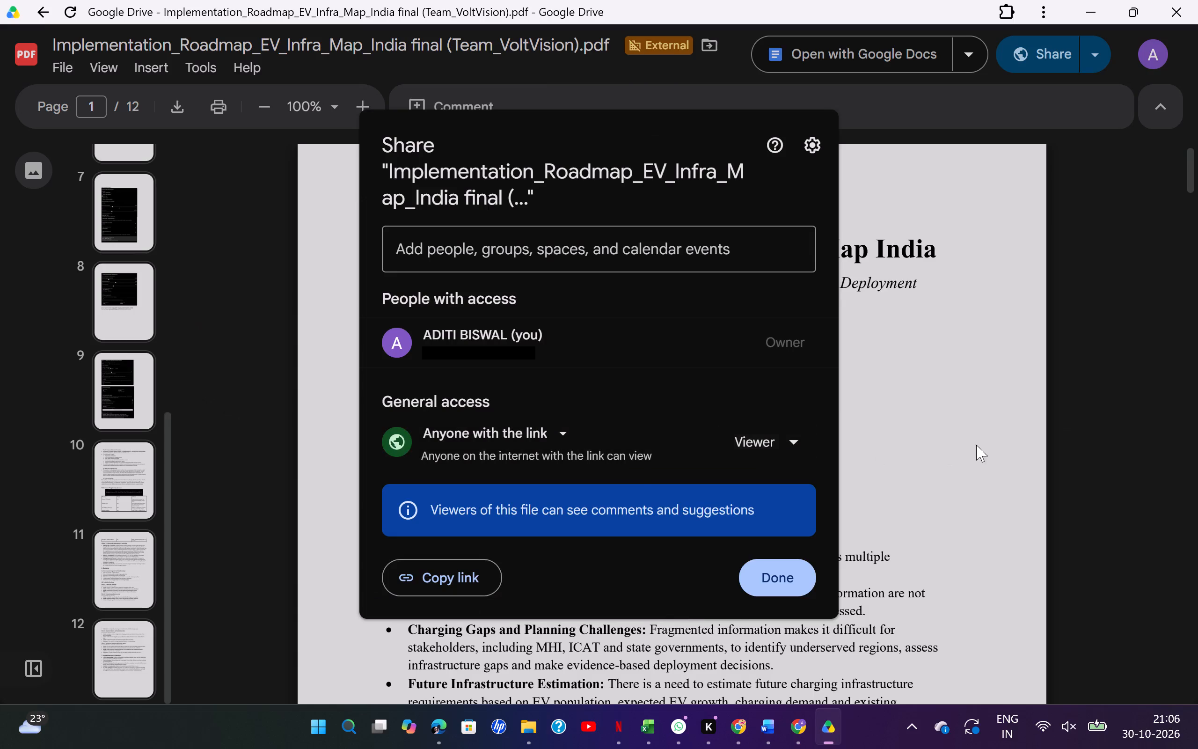
click(1078, 419)
click(837, 743)
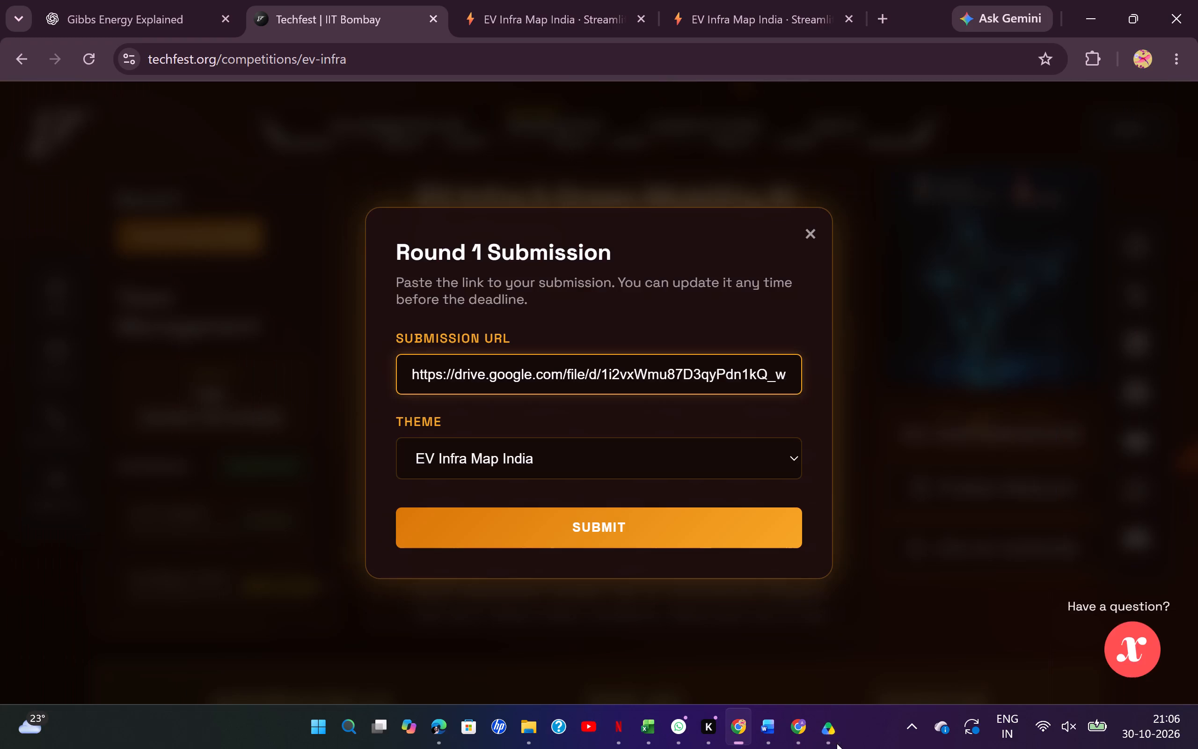
click(669, 528)
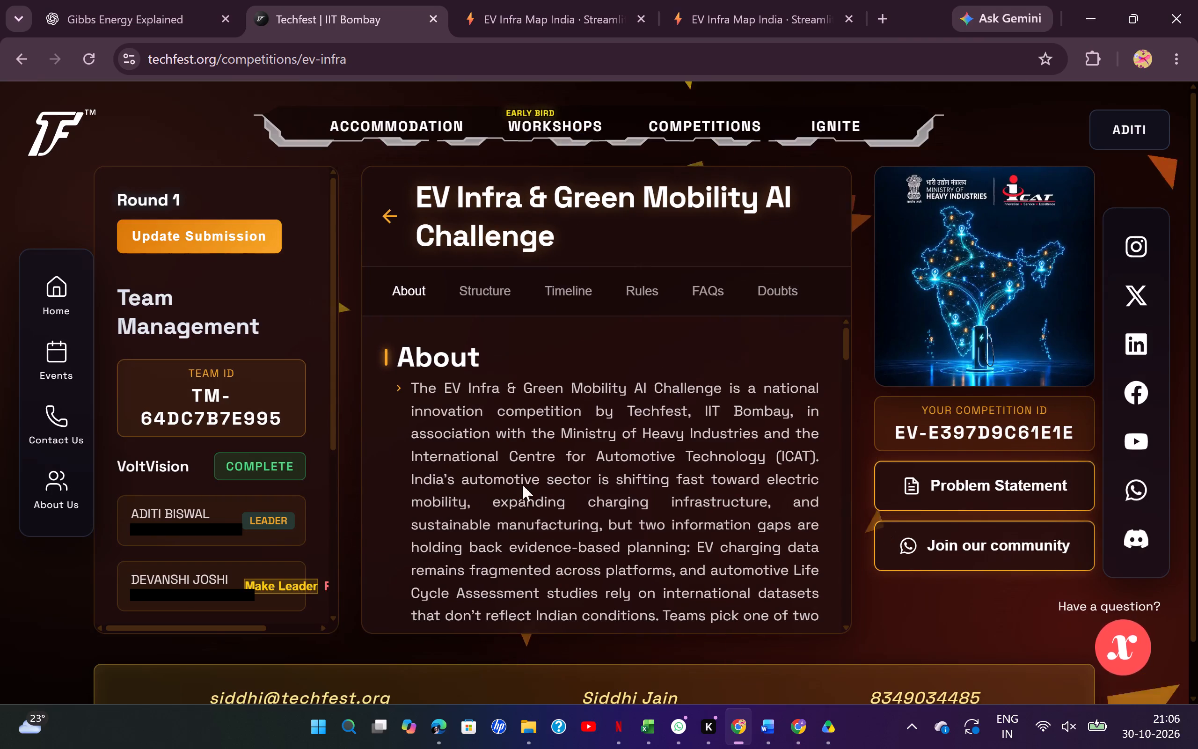
Reopen the Round 1 submission, check its link and theme, and resubmit it as an update.
click(240, 245)
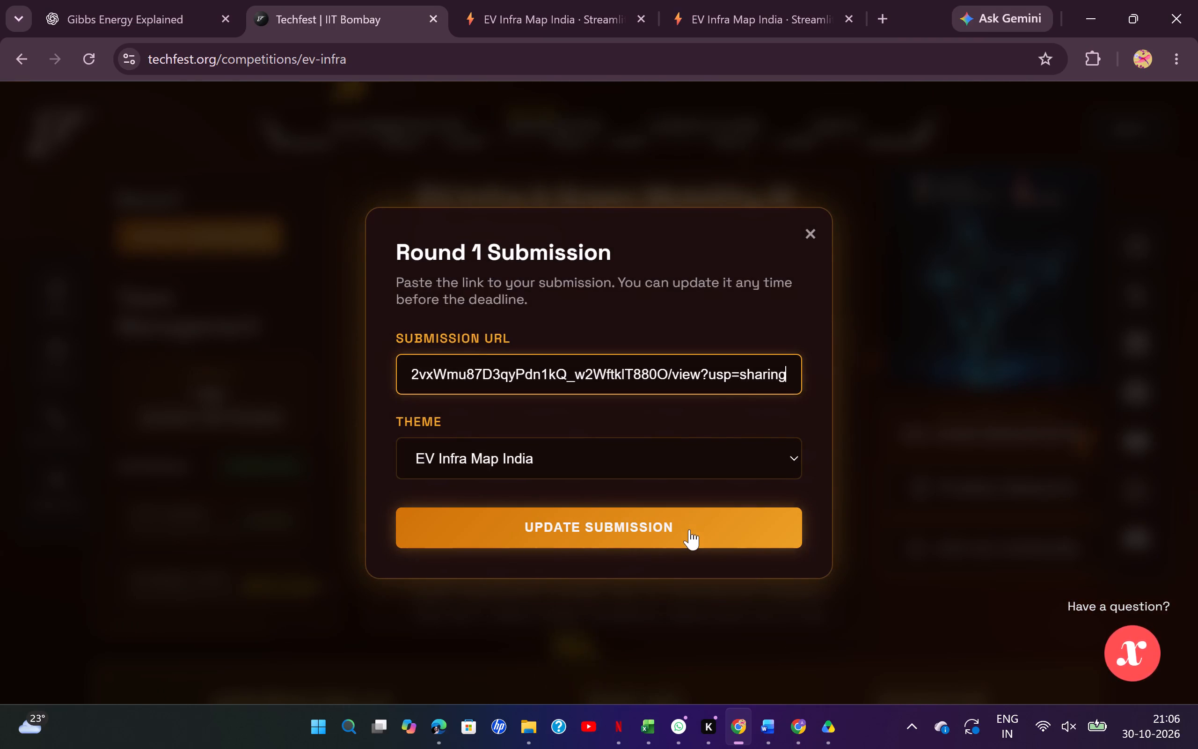
click(689, 529)
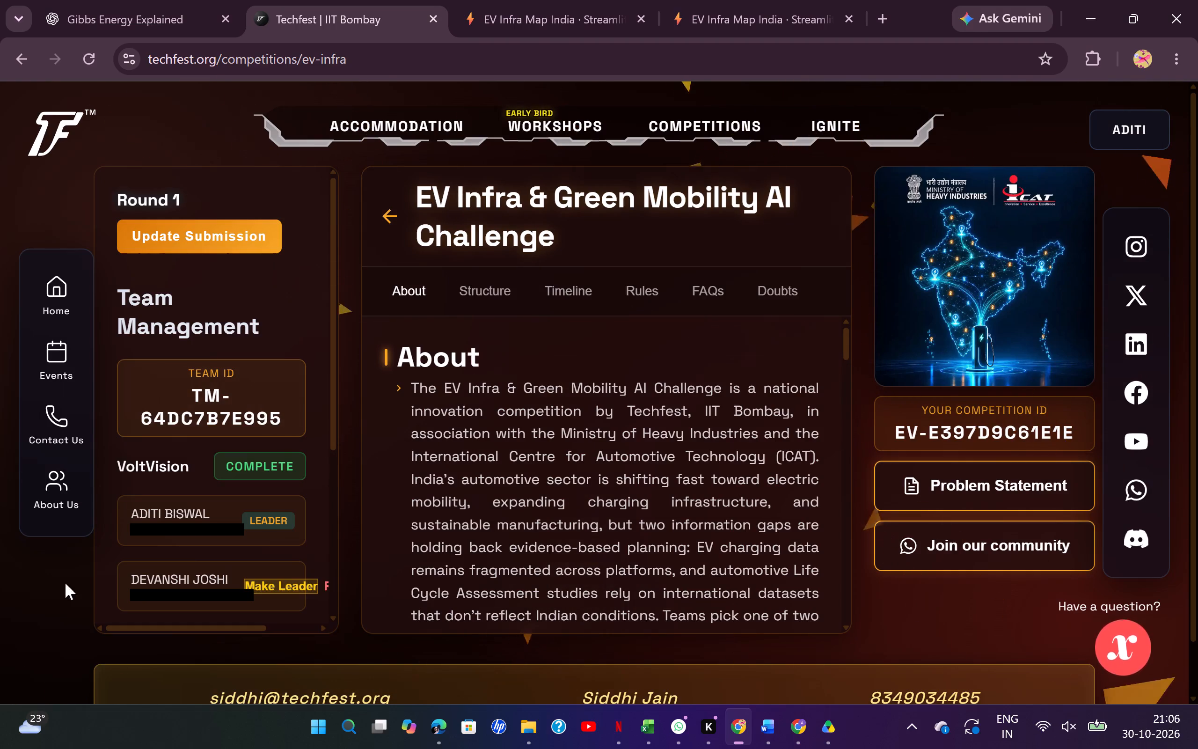
Close both EV Infra Map India prototype pages in the browser, keeping the Techfest page open.
click(559, 0)
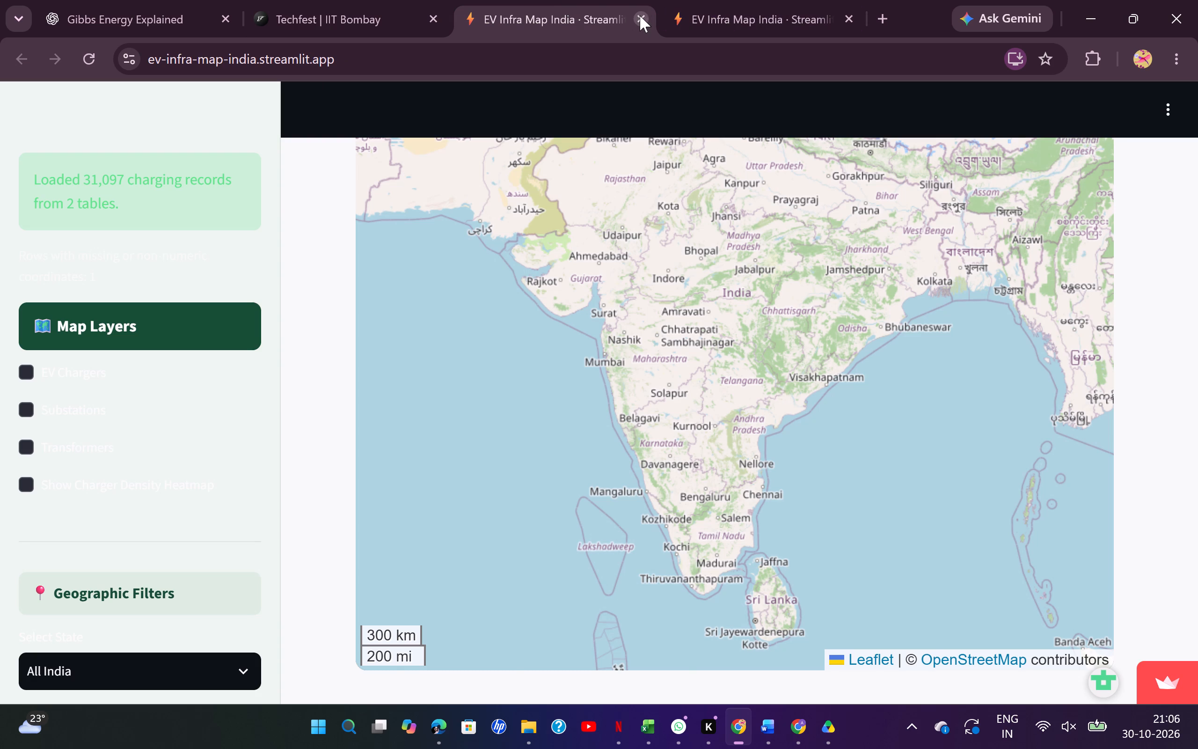
click(641, 15)
click(641, 15)
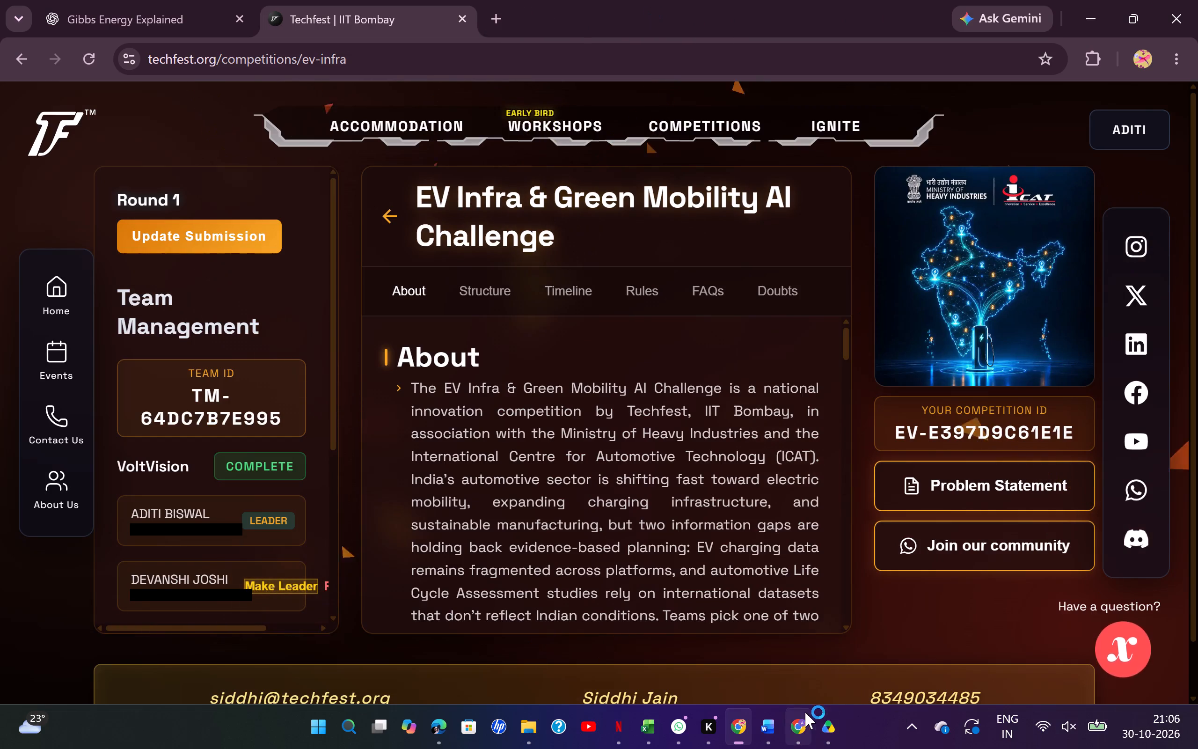
Close the Google Drive app window and the Google Drive browser window showing the roadmap PDF.
click(827, 743)
click(1197, 0)
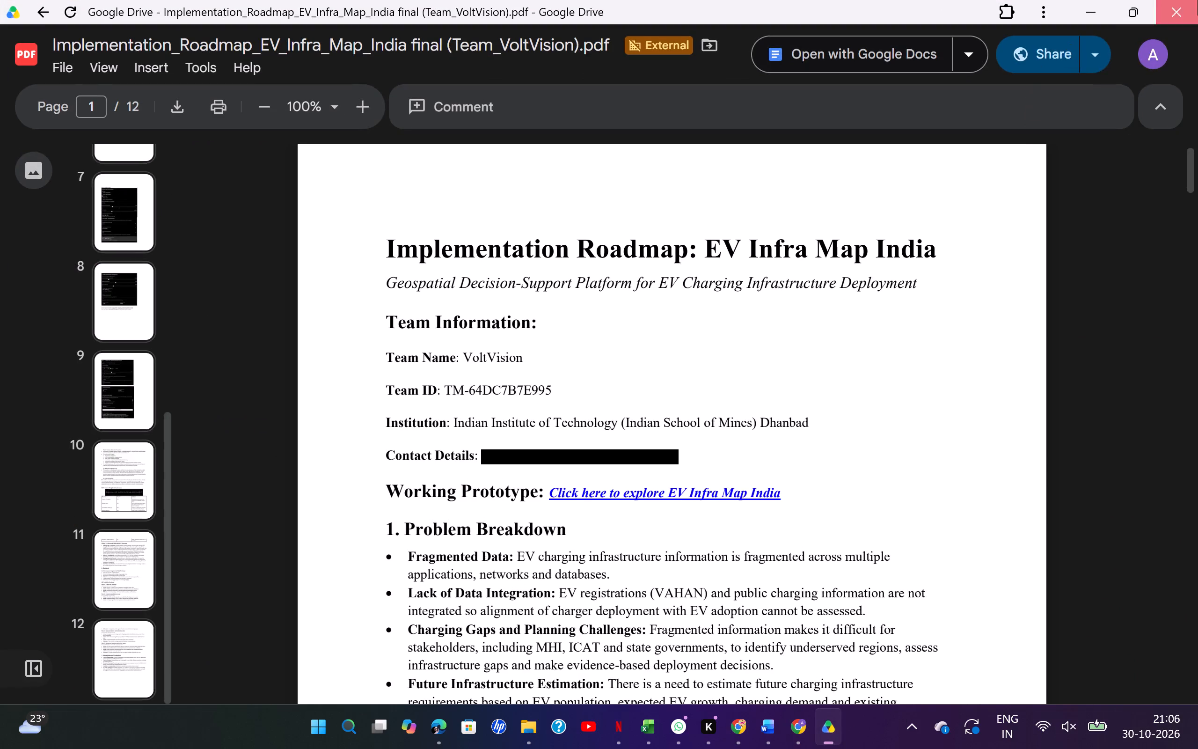
click(825, 733)
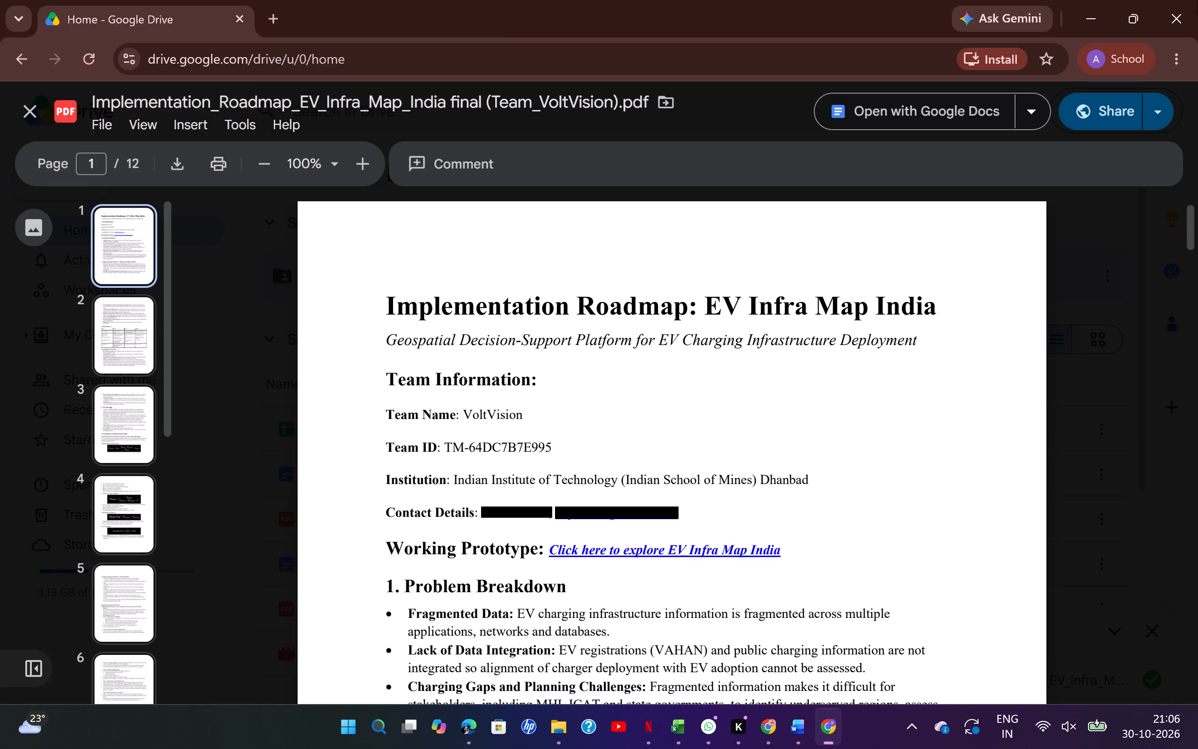
click(1197, 0)
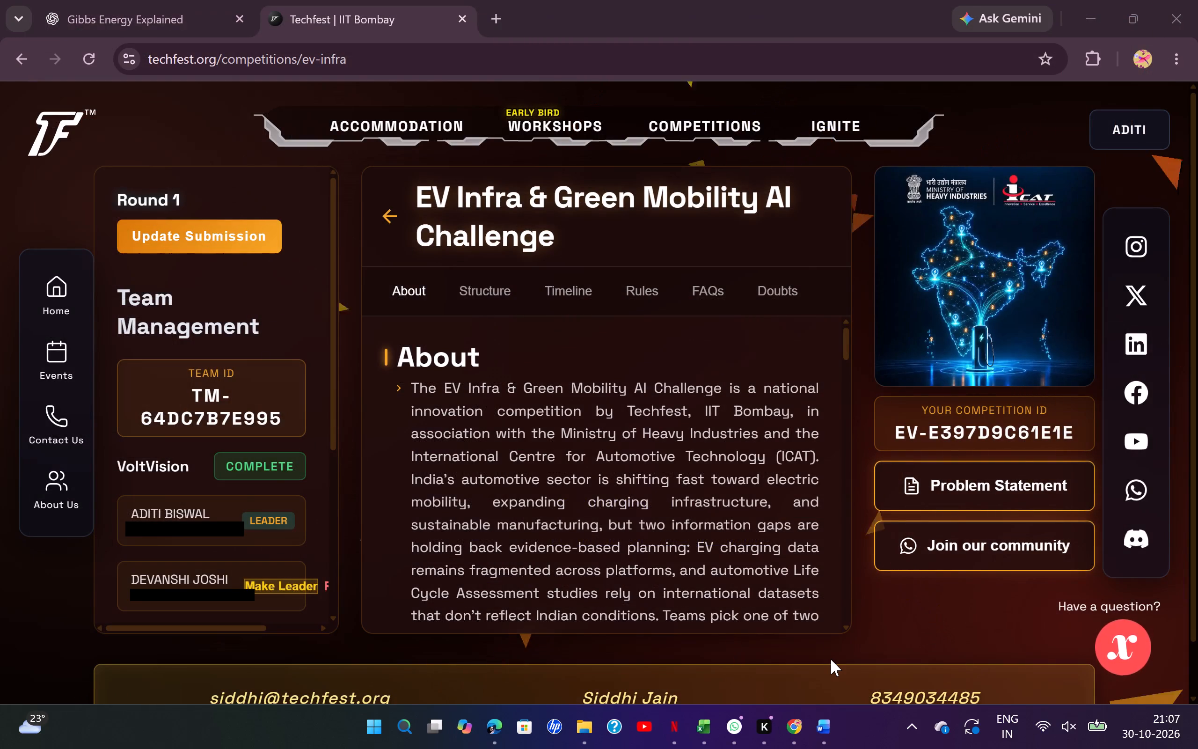